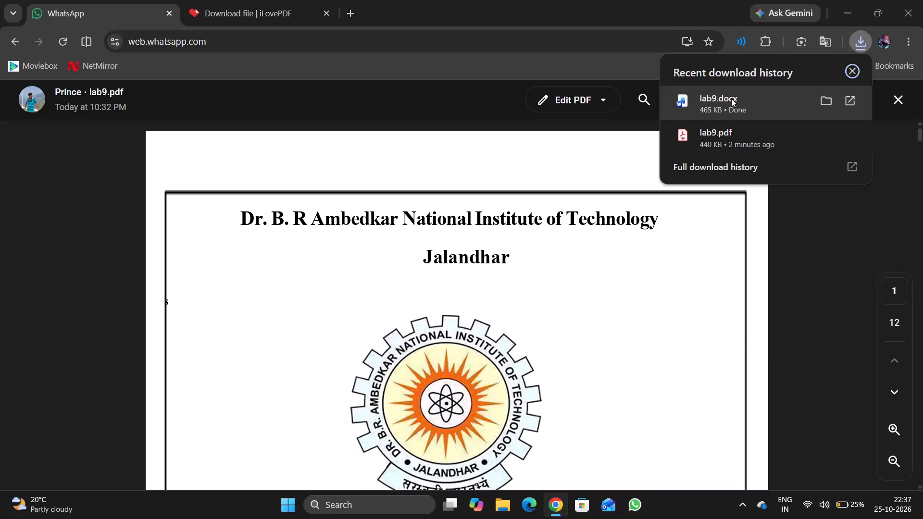
Open the downloaded lab9.docx in Word and enable editing for the document.
double_click(724, 108)
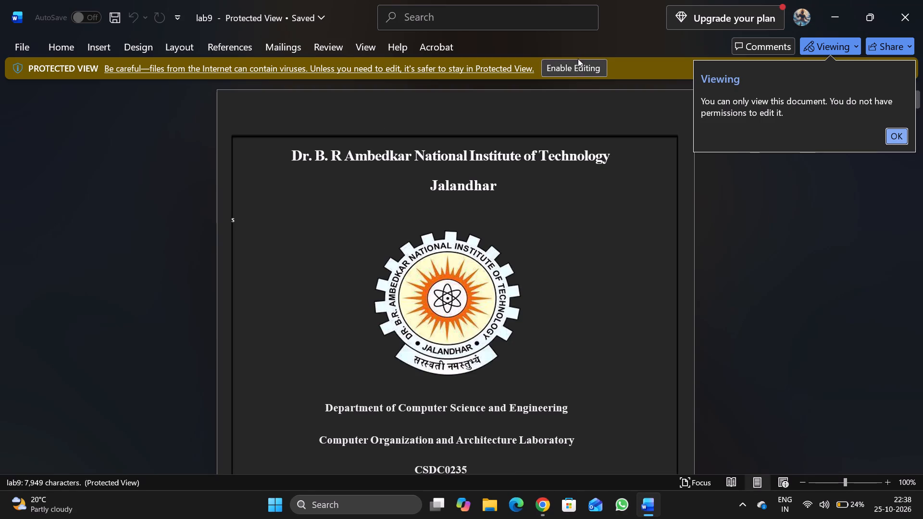
left_click(572, 67)
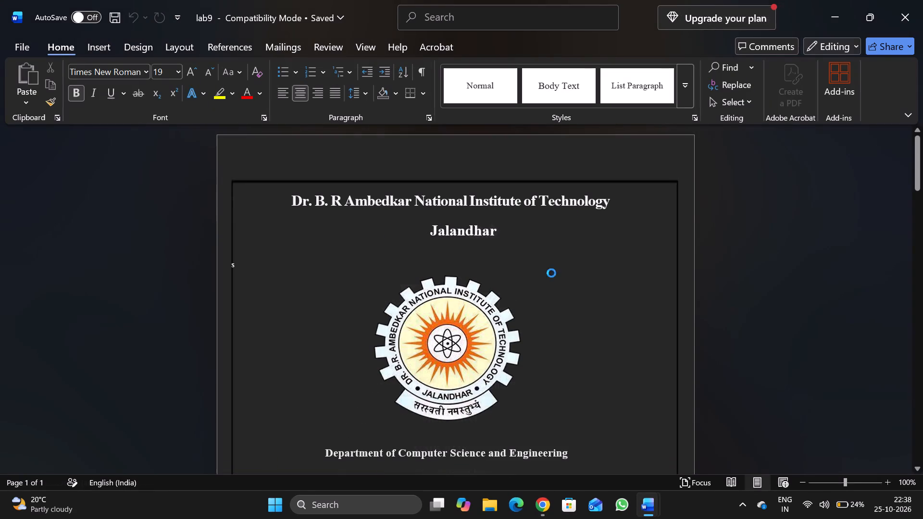
Select the rectangular border frame surrounding the cover page content of the lab9 document.
scroll(548, 276, "down", 1)
scroll(548, 276, "up", 1)
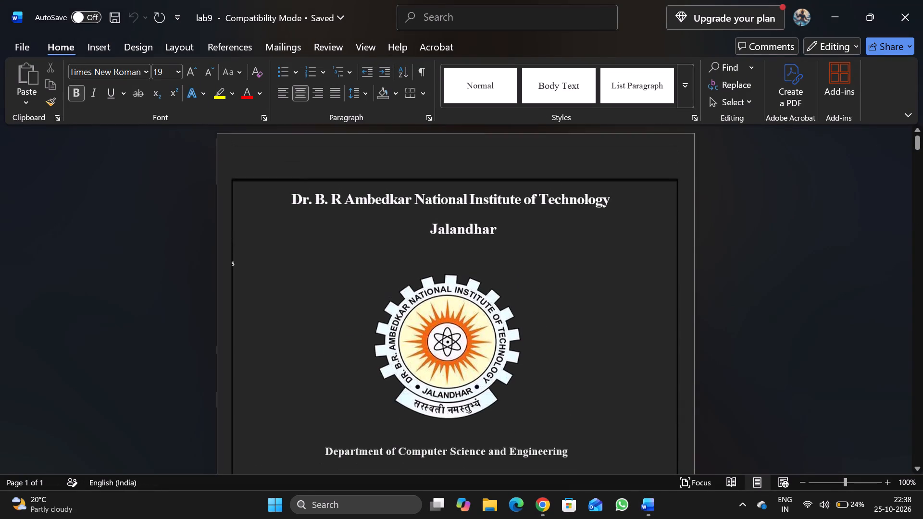
left_click(245, 187)
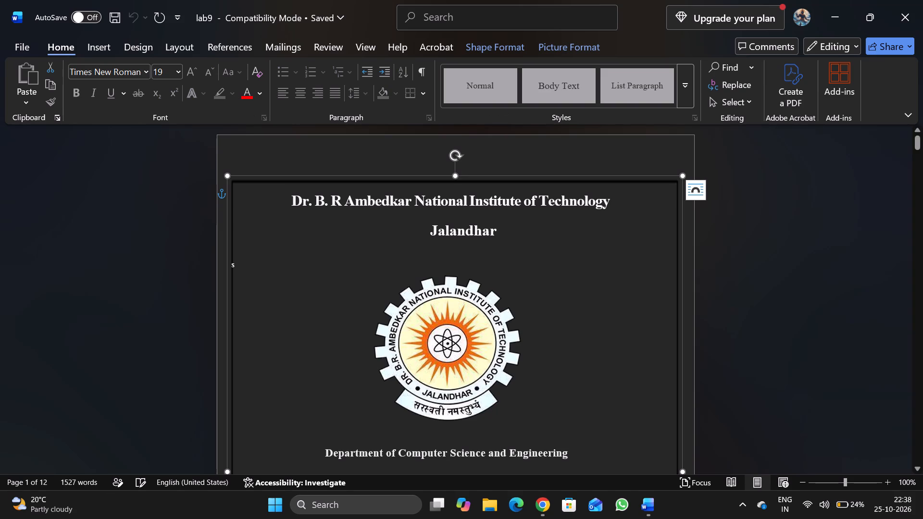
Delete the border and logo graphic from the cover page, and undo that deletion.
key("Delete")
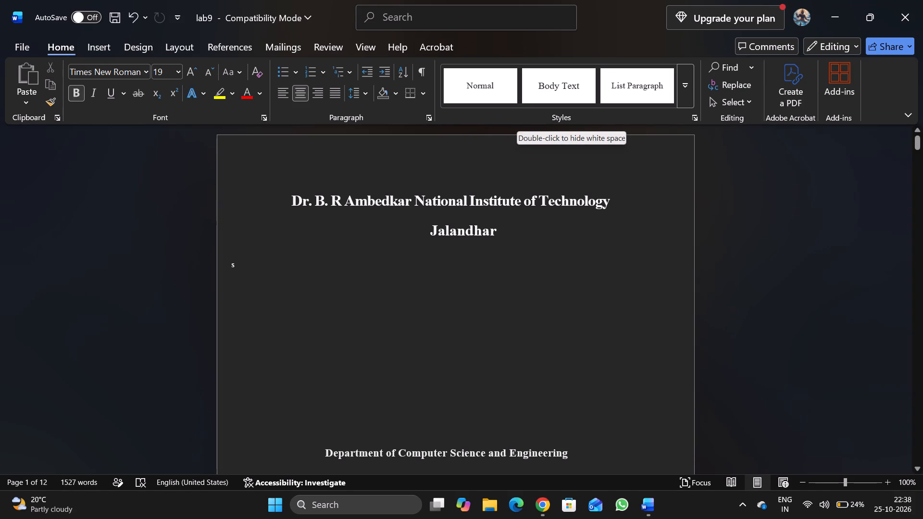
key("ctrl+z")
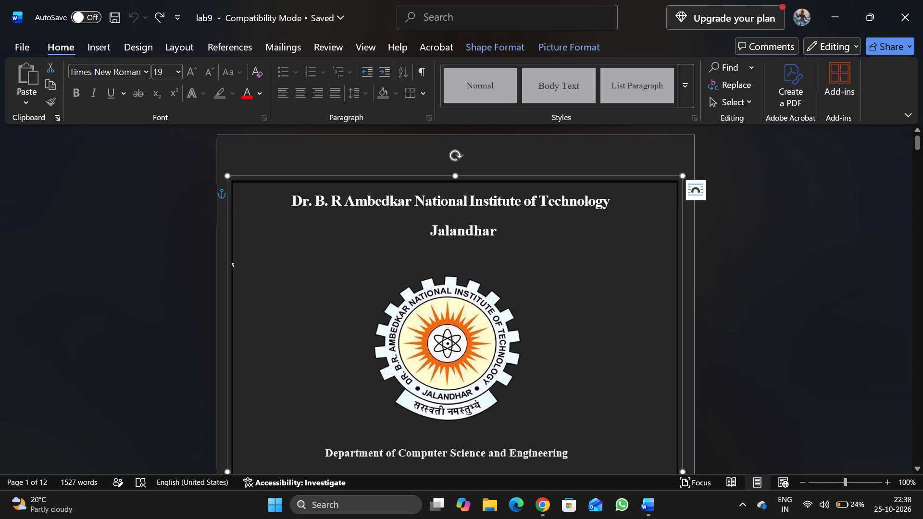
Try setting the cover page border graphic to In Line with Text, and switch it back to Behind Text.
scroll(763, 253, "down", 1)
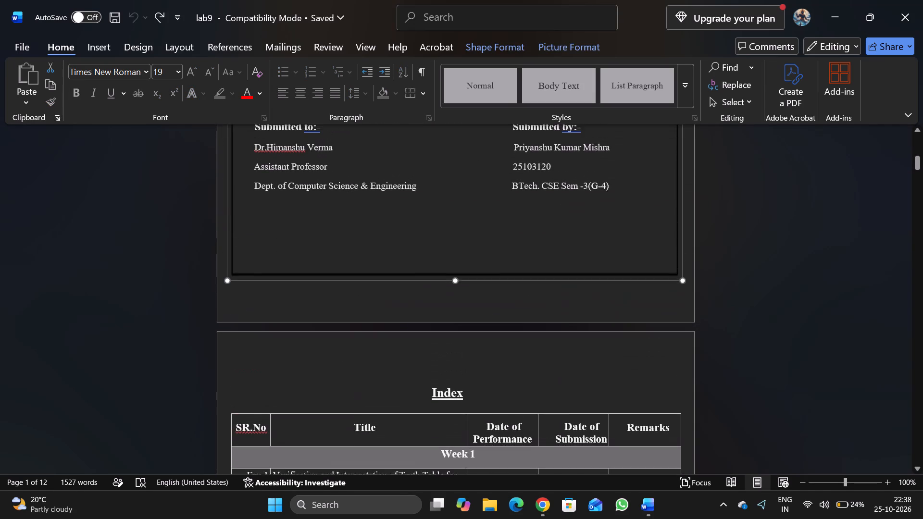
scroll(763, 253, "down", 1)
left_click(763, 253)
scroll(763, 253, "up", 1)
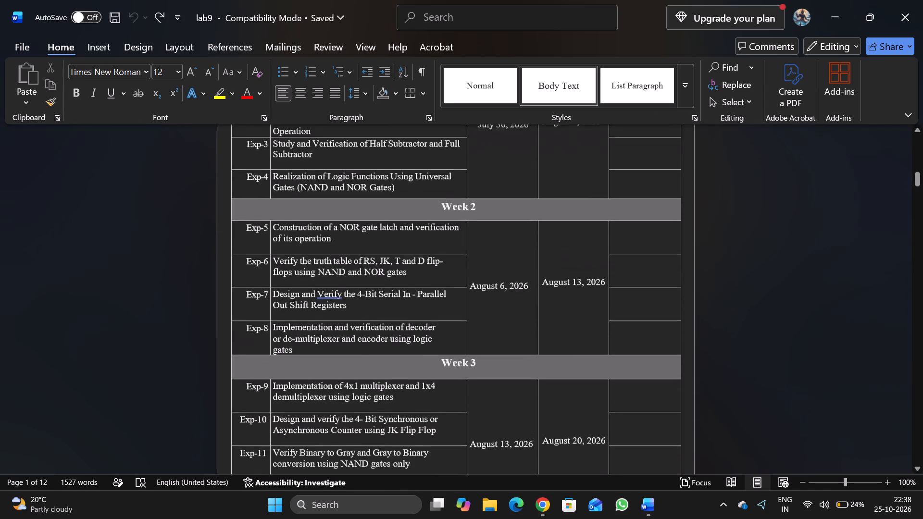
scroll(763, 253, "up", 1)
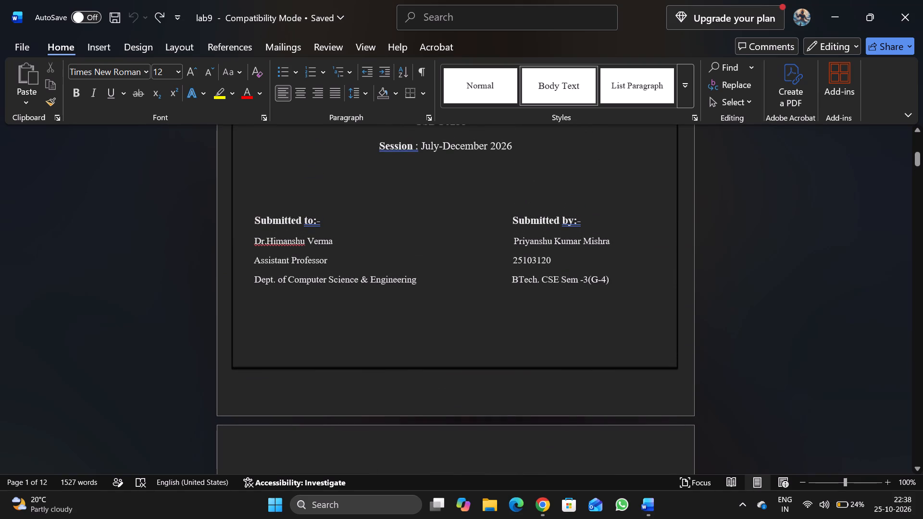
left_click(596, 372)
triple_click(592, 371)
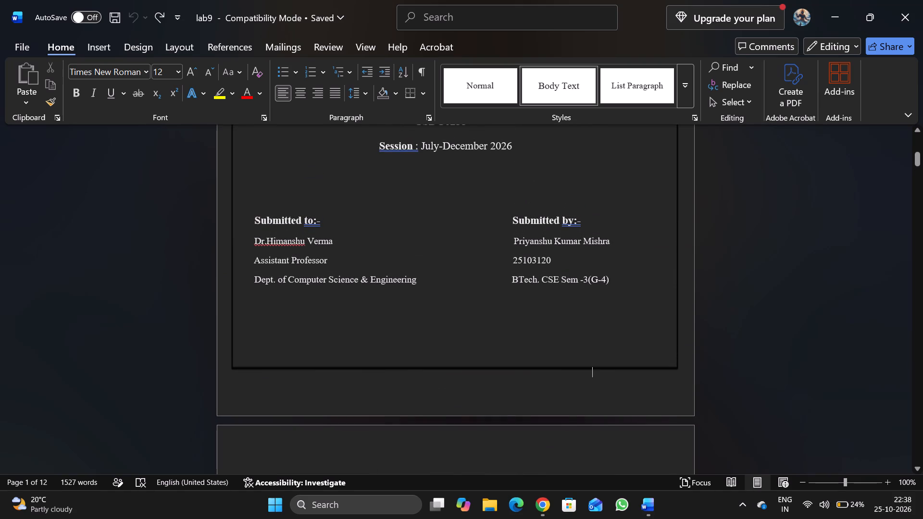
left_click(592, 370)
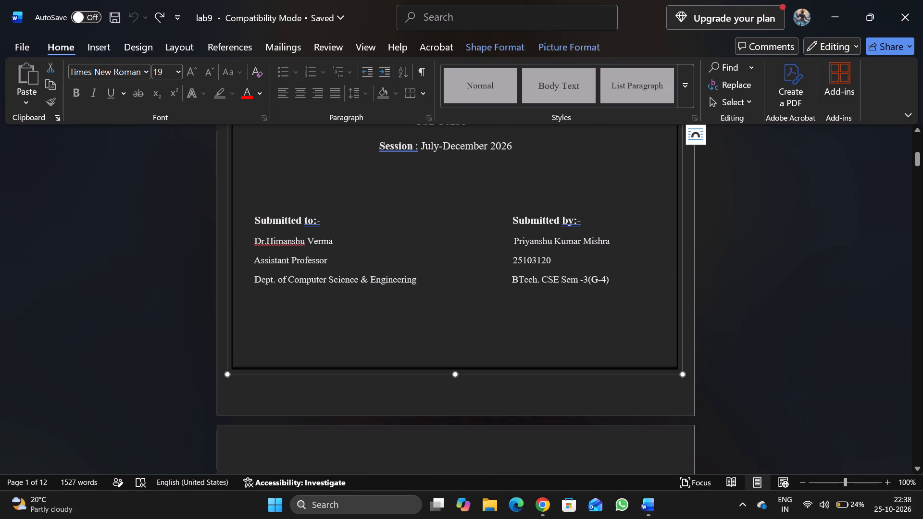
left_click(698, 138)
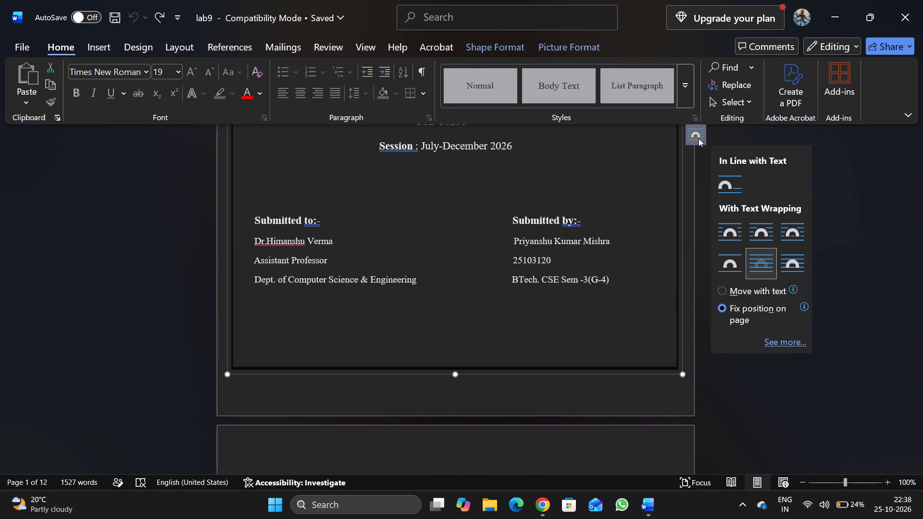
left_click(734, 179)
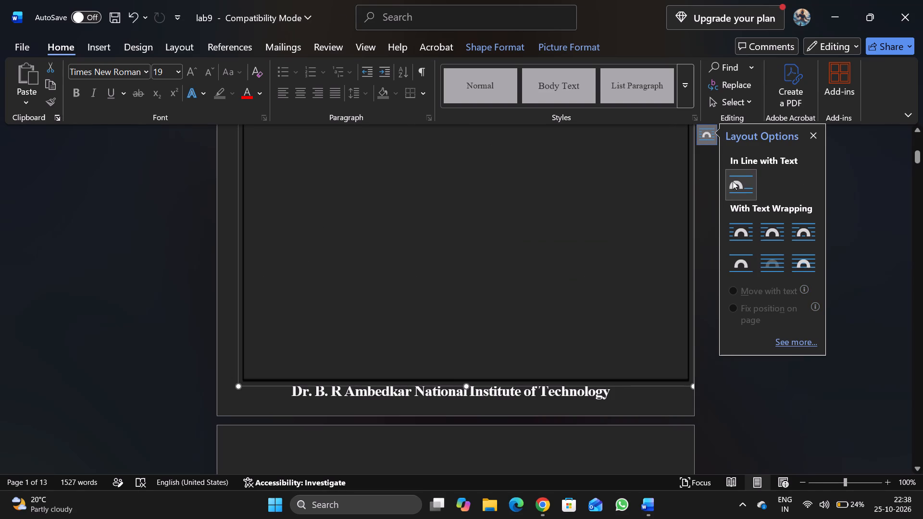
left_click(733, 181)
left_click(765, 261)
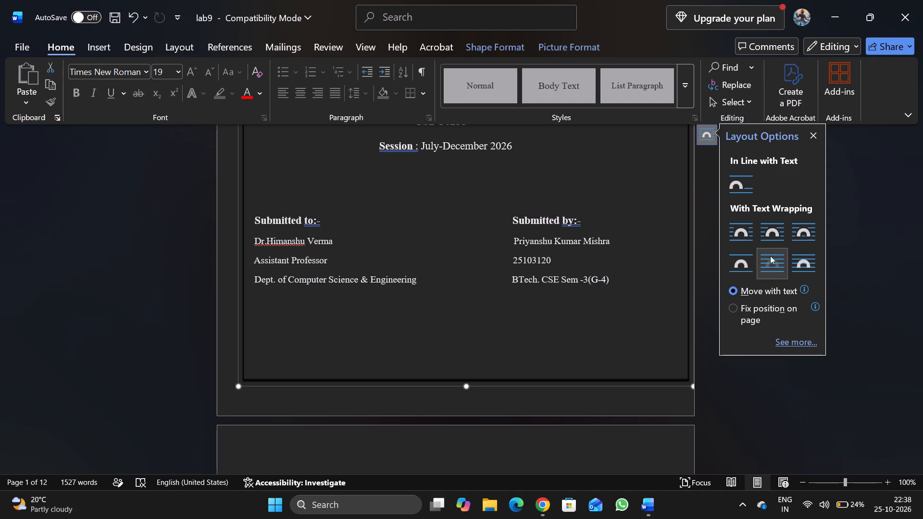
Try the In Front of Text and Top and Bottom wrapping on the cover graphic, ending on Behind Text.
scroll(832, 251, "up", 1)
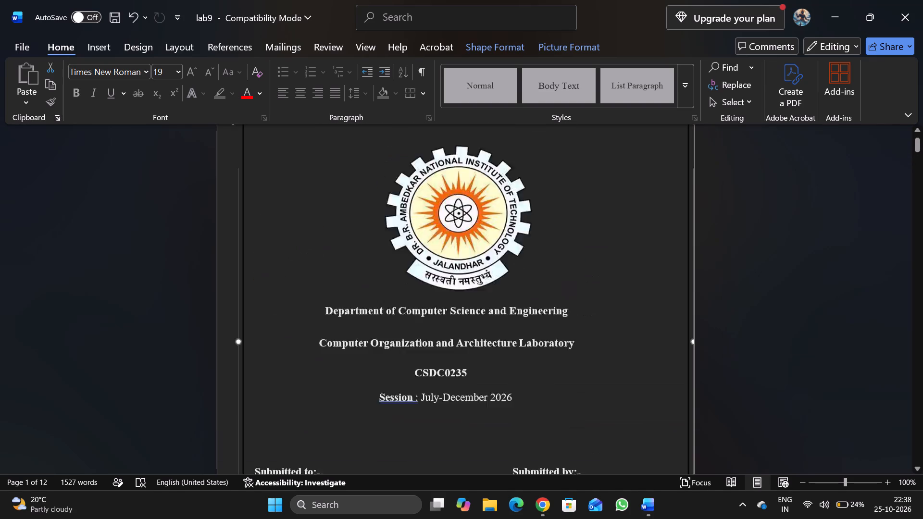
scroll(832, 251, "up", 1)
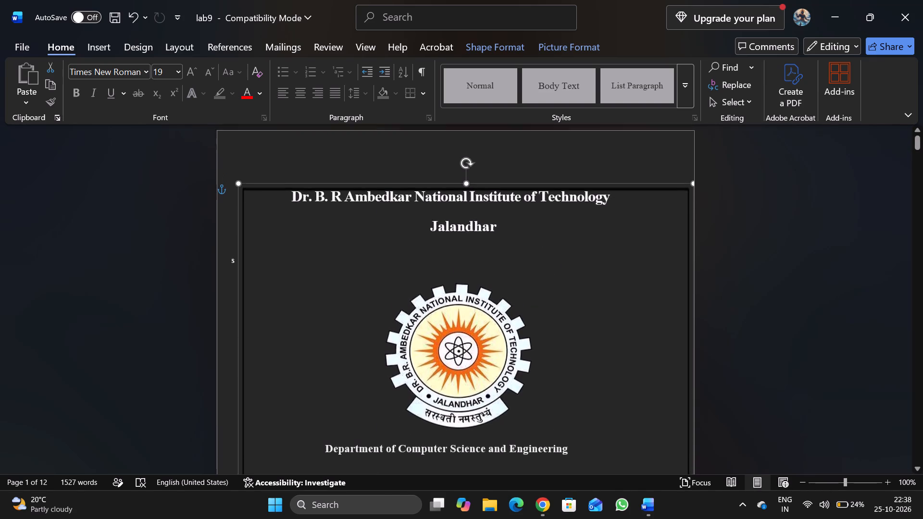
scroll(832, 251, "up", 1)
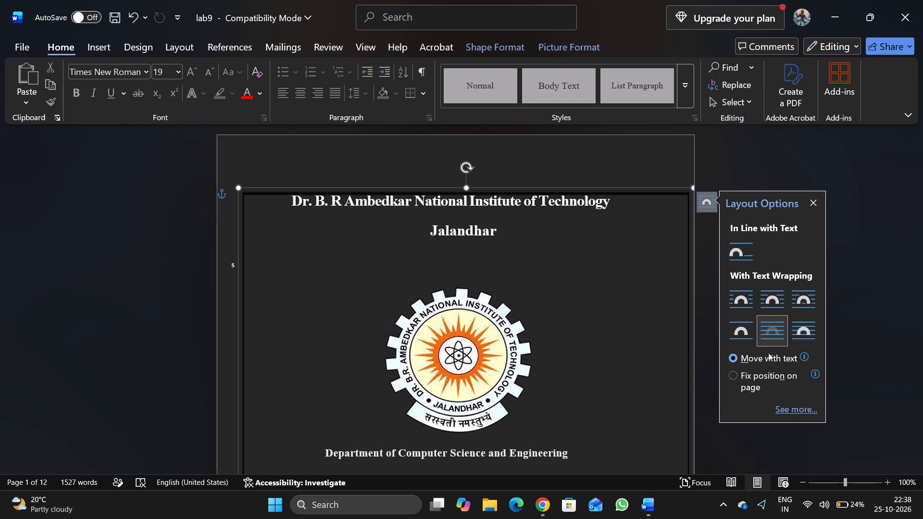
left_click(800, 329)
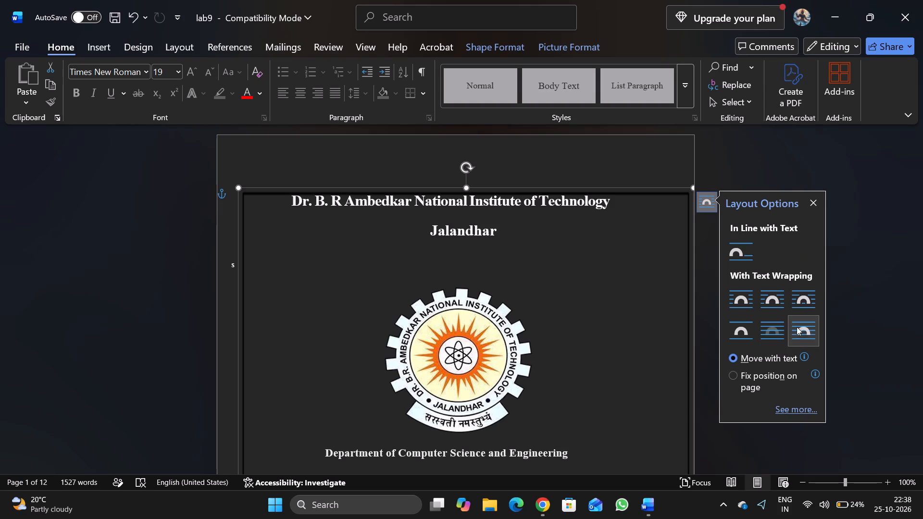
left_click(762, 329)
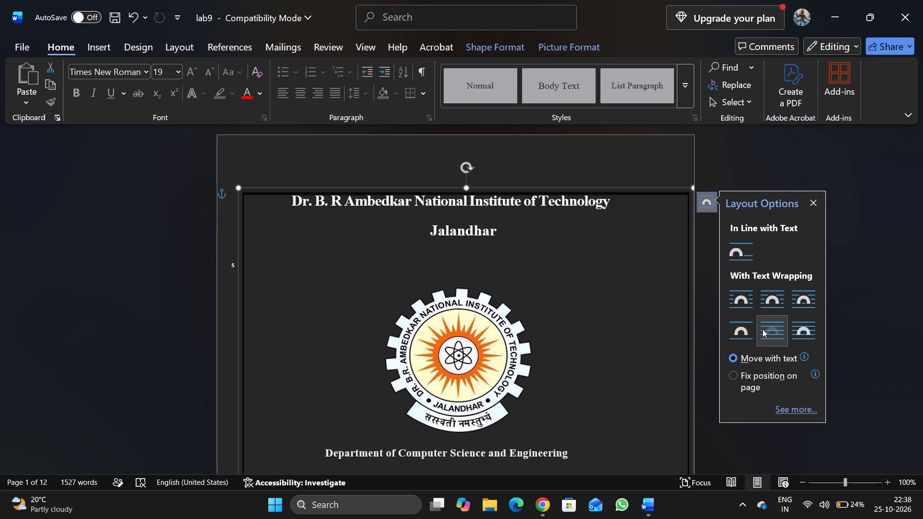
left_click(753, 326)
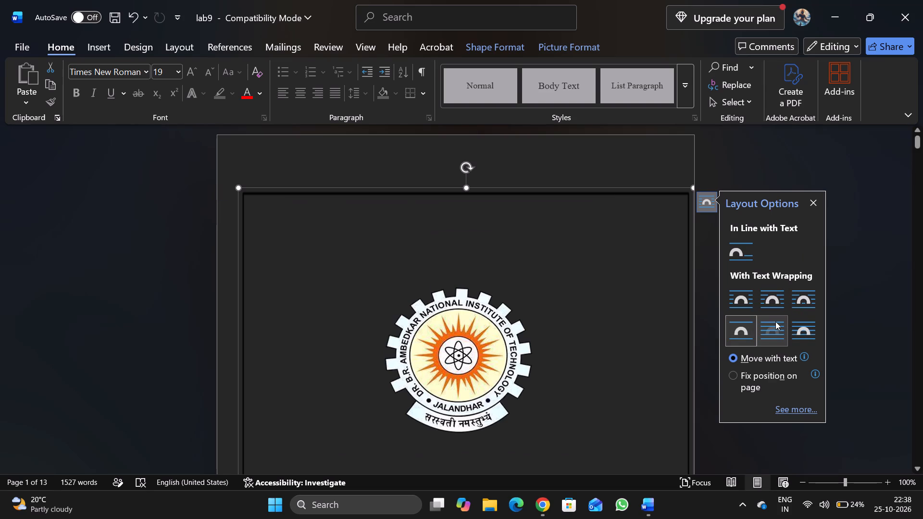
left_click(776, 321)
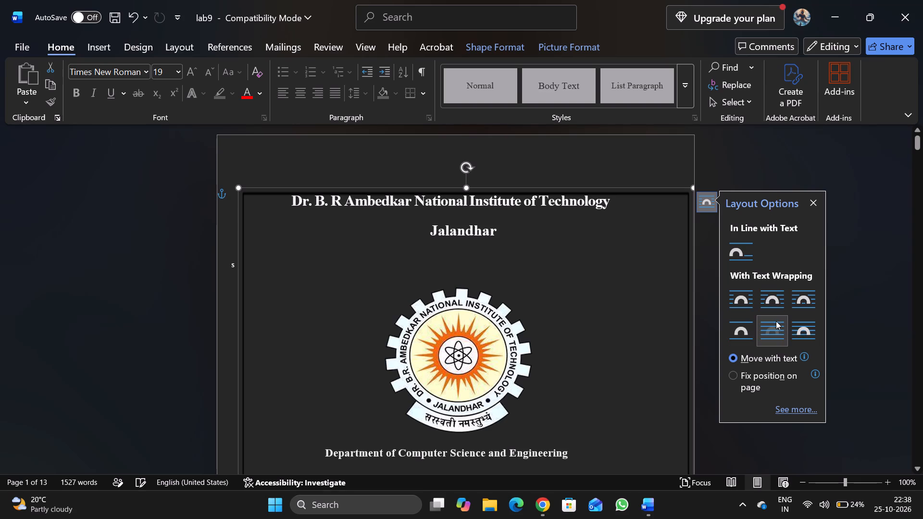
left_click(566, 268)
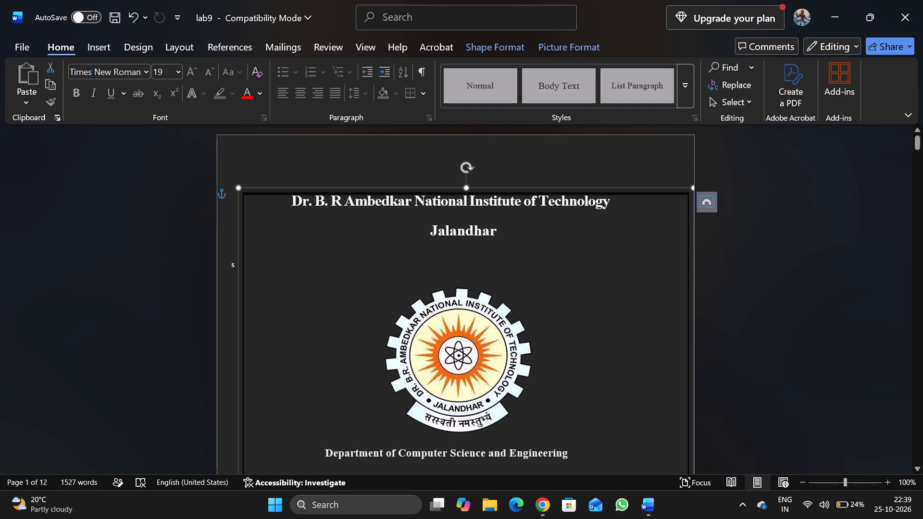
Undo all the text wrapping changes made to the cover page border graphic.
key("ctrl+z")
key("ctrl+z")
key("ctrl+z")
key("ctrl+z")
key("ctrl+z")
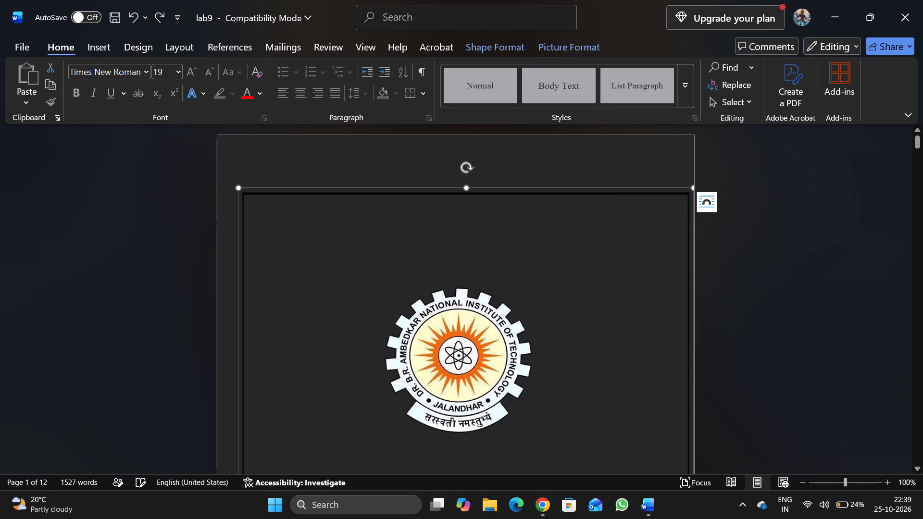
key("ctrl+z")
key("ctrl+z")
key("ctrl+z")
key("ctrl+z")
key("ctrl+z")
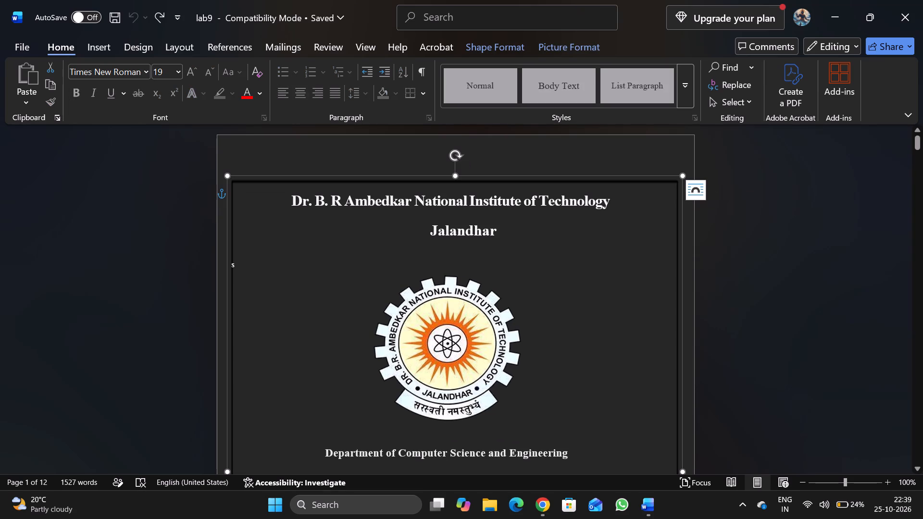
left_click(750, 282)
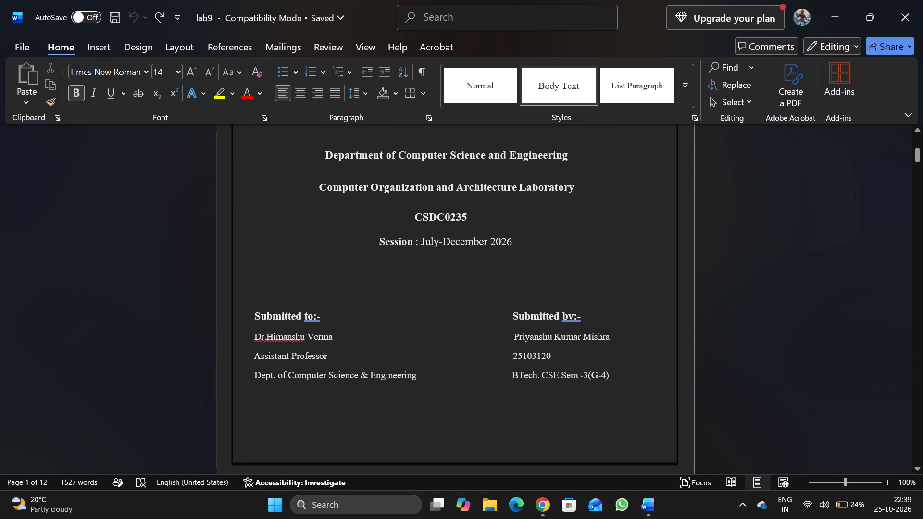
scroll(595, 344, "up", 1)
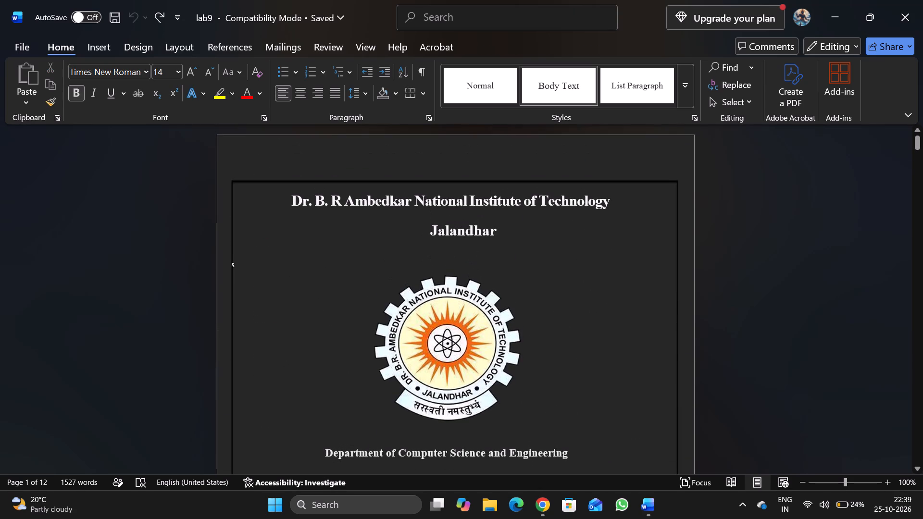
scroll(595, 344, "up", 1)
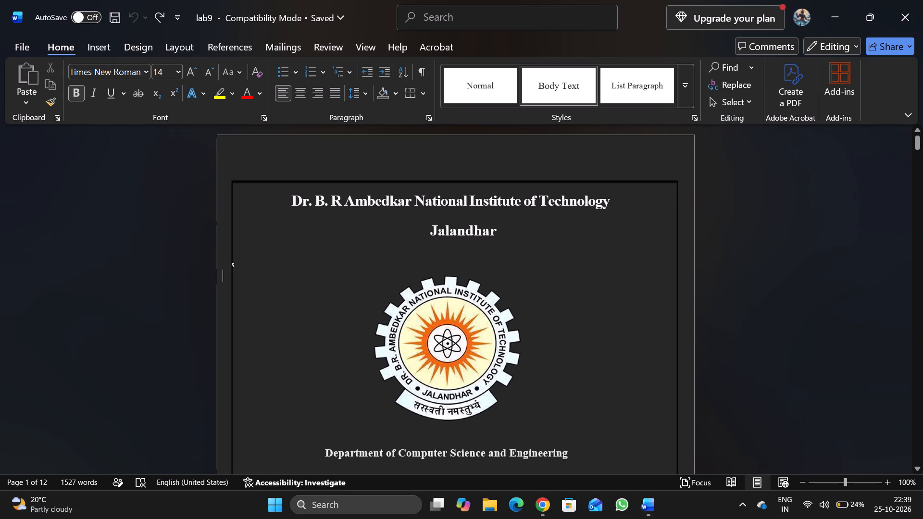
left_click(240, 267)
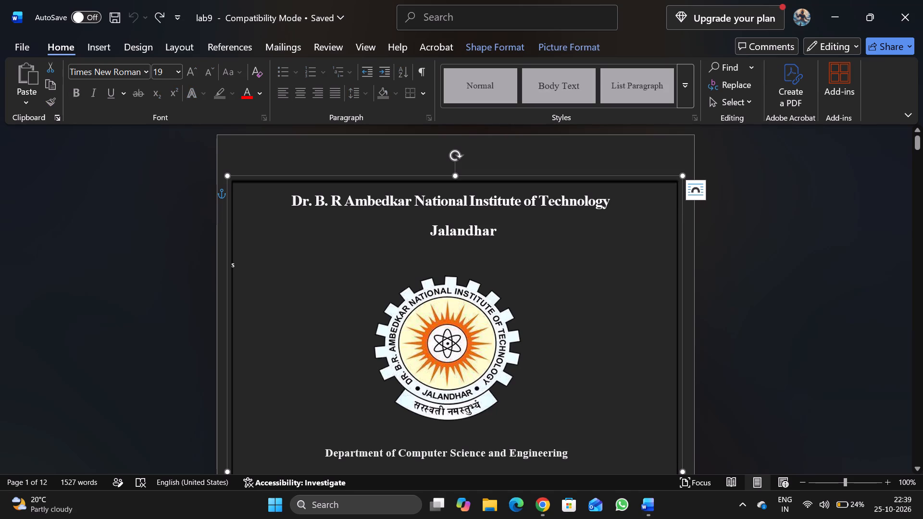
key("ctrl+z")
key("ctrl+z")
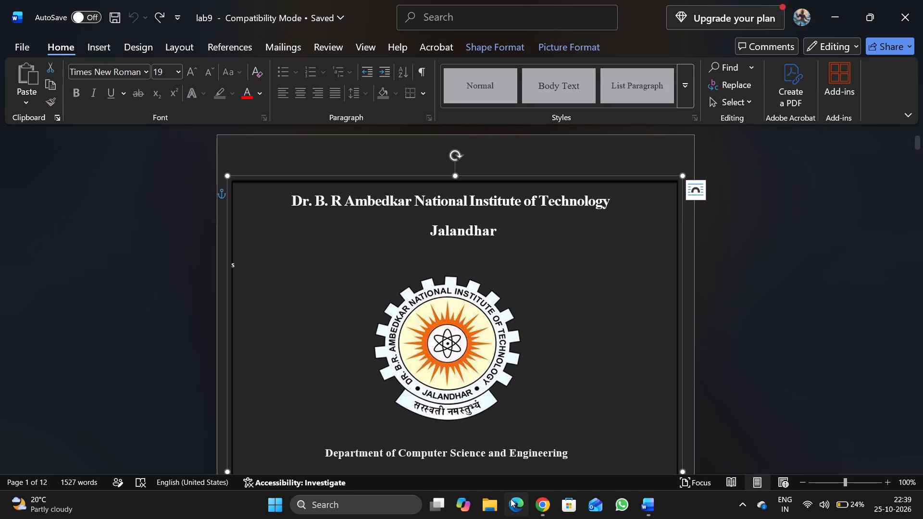
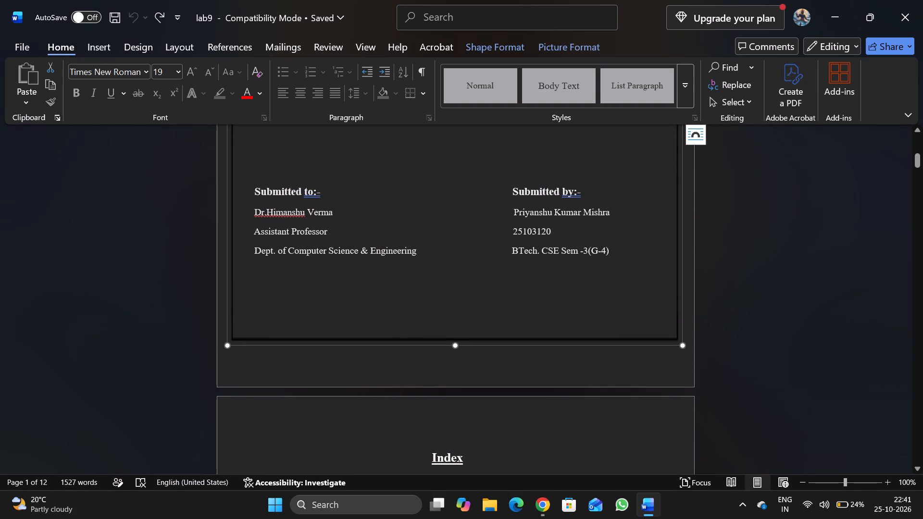
Add a blank line below the EXPERIMENT 27 heading on the Booth's Multiplier page.
scroll(800, 296, "down", 2)
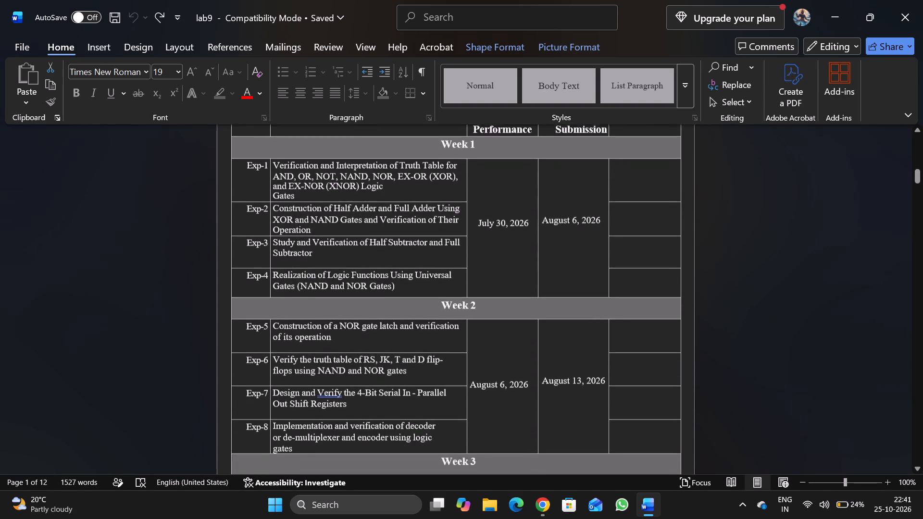
scroll(800, 296, "down", 4)
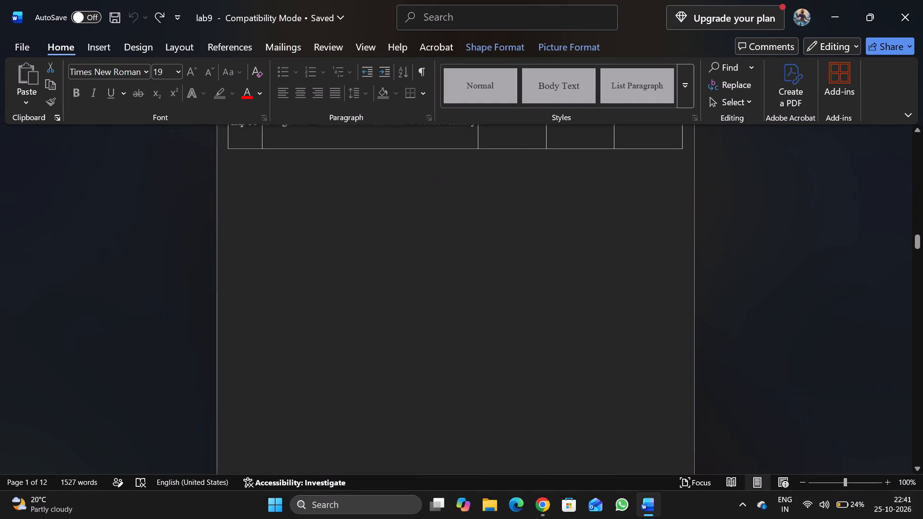
scroll(800, 296, "down", 1)
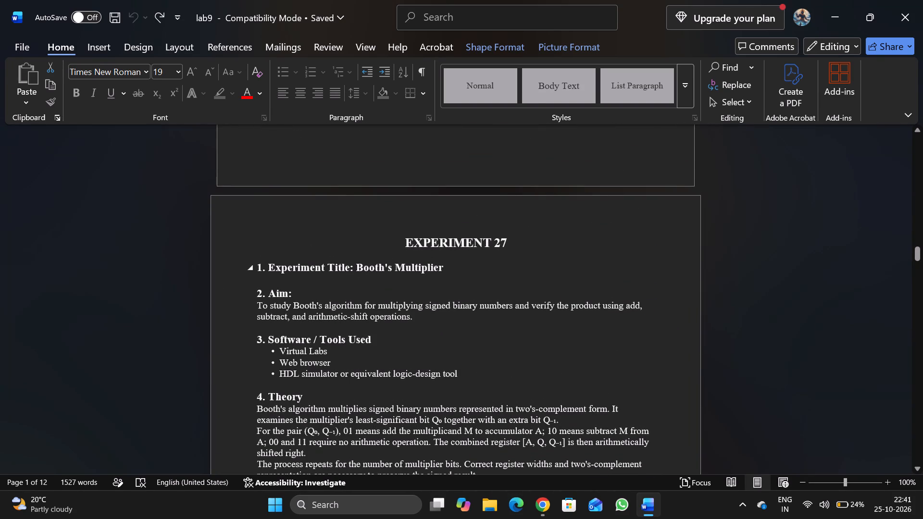
left_click(514, 251)
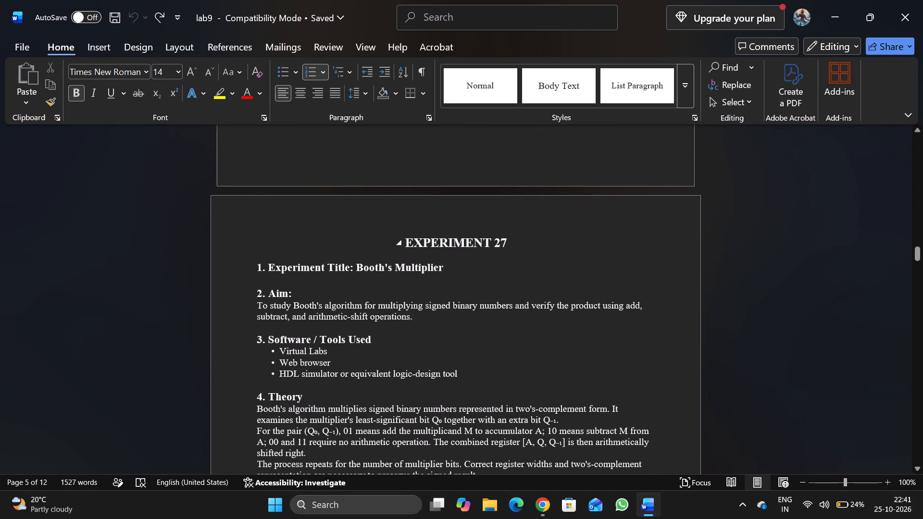
left_click(512, 242)
key("Return")
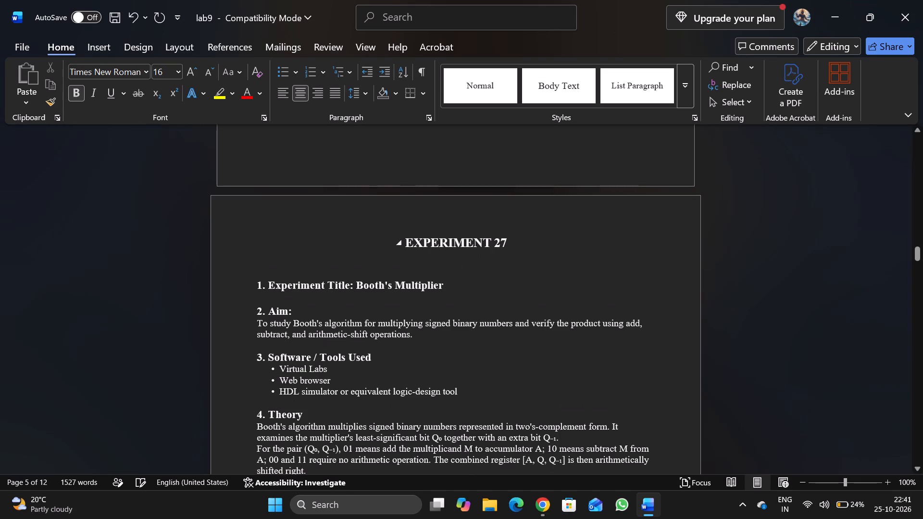
Remove the list number from the Experiment Title: Booth's Multiplier heading.
left_click(264, 284)
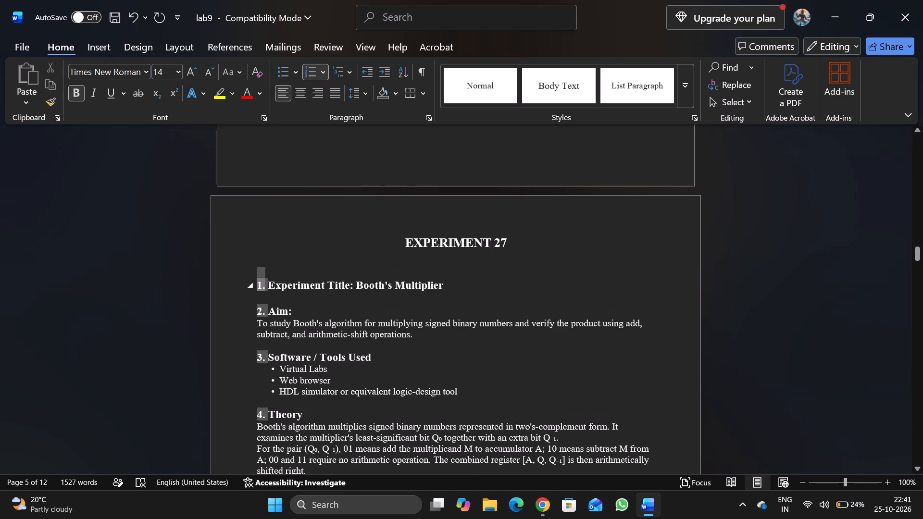
key("BackSpace")
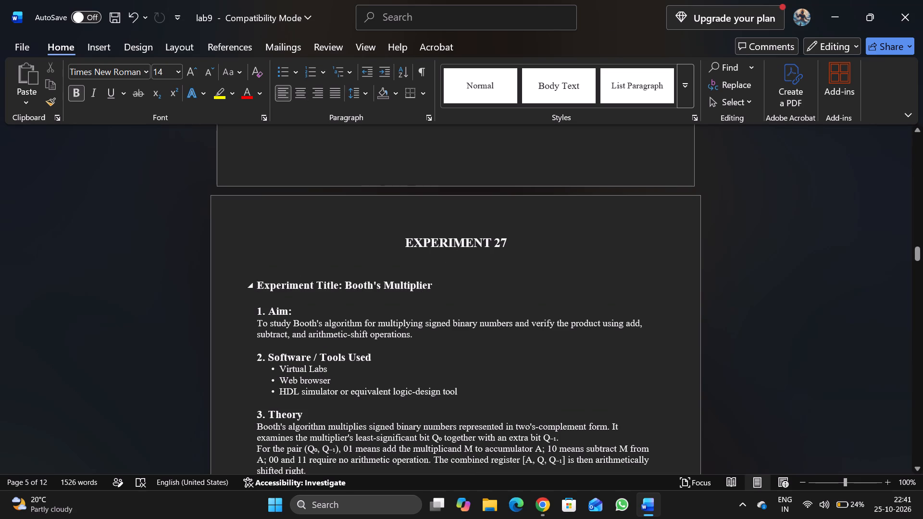
Remove the number and indent from the Aim heading, pad it with two leading spaces, and add a blank line below it.
left_click(267, 310)
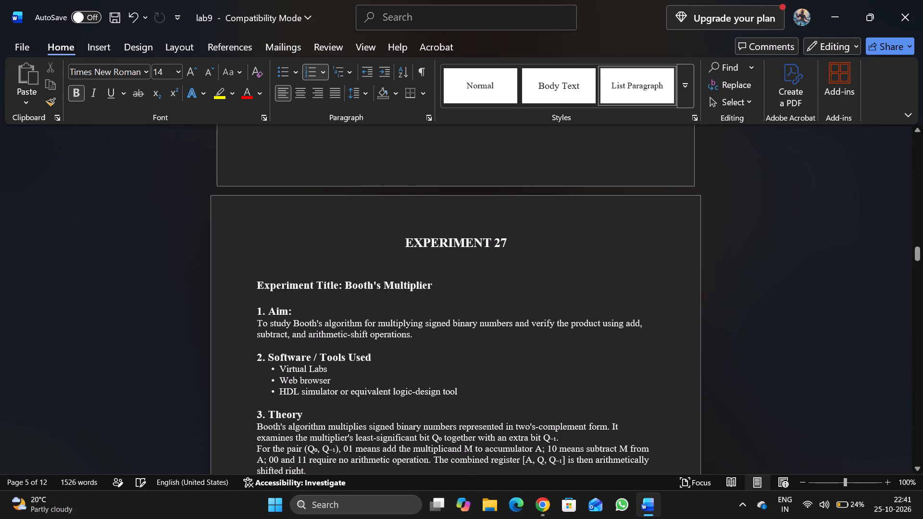
left_click(267, 310)
left_click(267, 310)
key("BackSpace")
key("BackSpace")
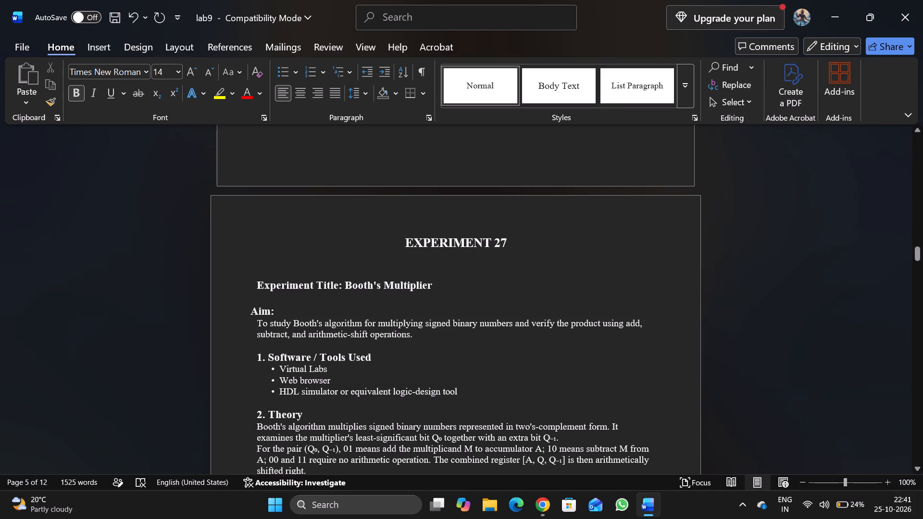
key("space")
key("space")
left_click(292, 313)
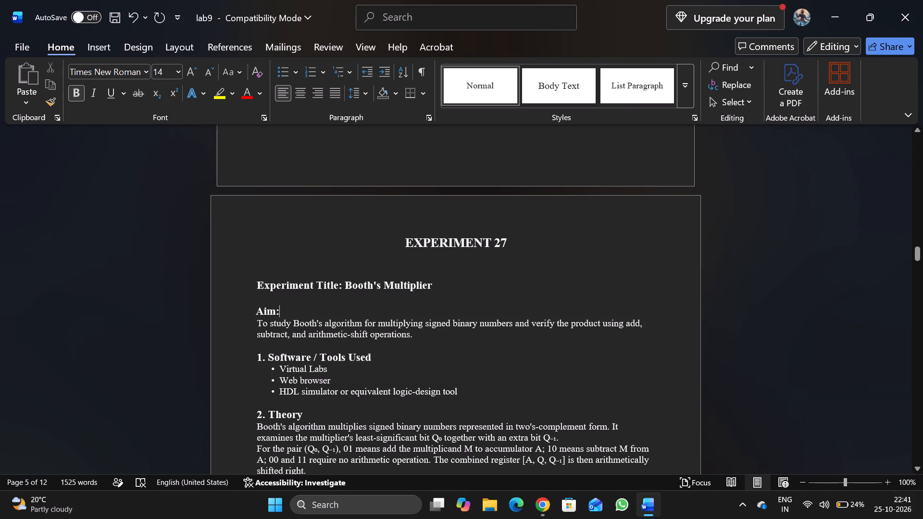
key("Return")
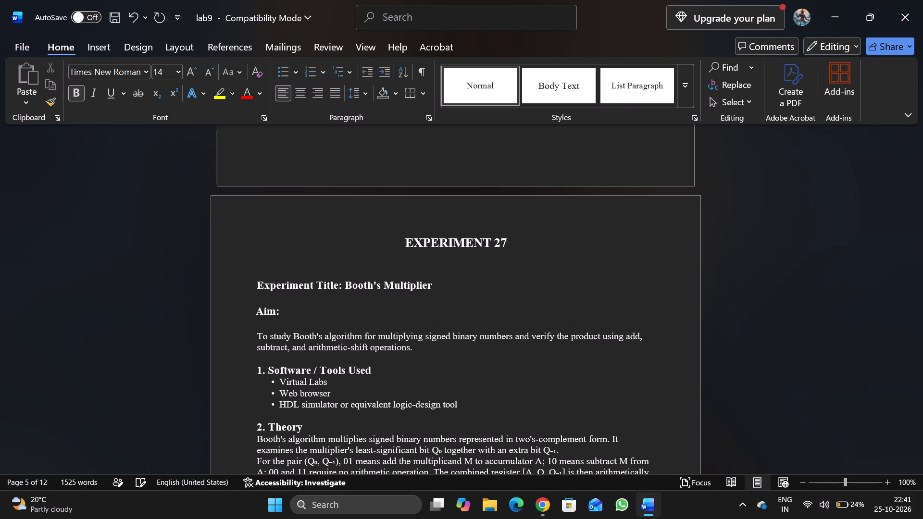
Remove the list number and indent from the Software / Tools Used heading and add a blank line below it.
scroll(336, 328, "down", 1)
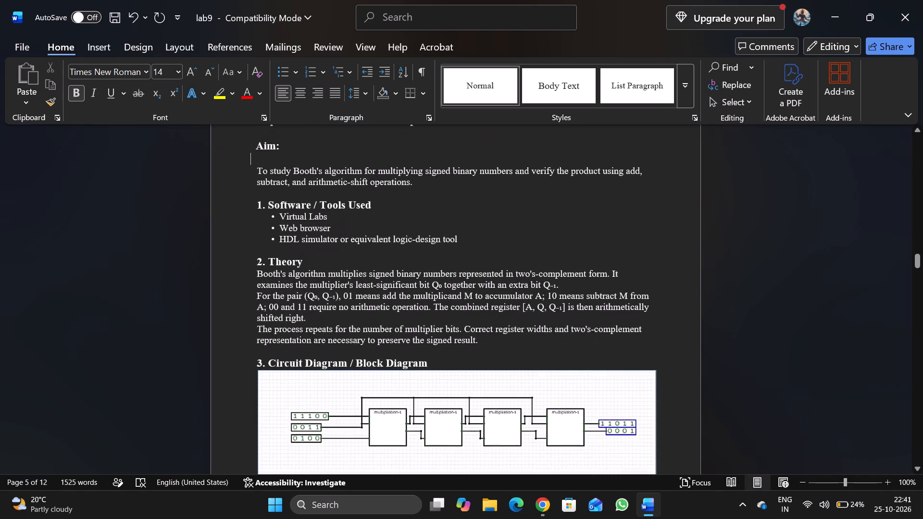
scroll(336, 328, "down", 1)
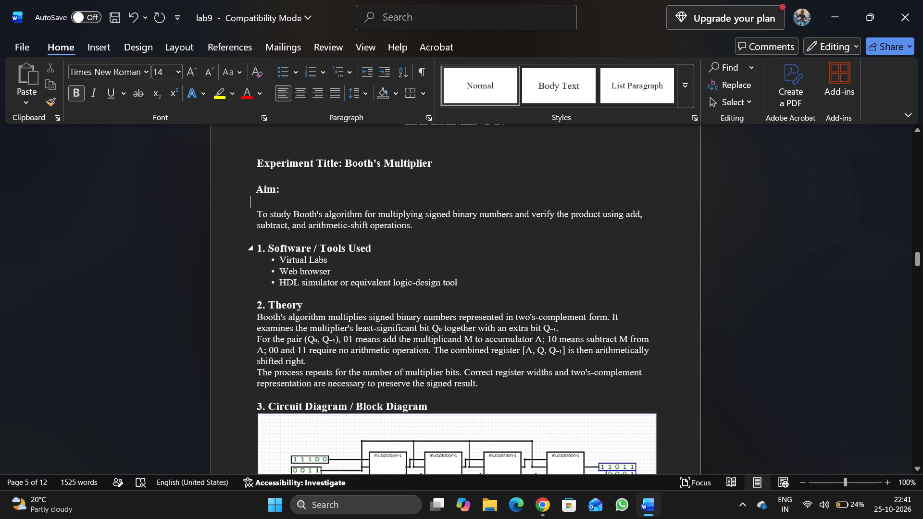
left_click(269, 249)
key("BackSpace")
key("BackSpace")
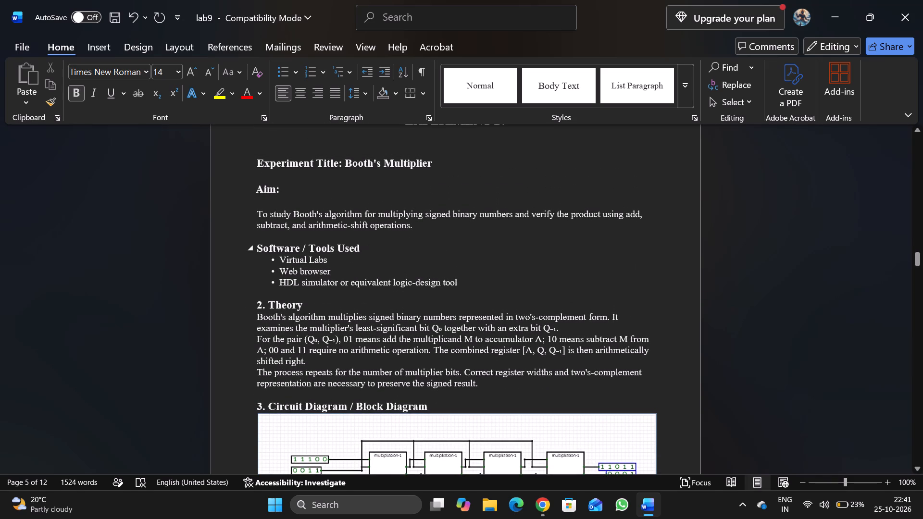
left_click(360, 251)
key("Return")
Remove the list number and indent from the Theory heading and insert a blank line before its text.
scroll(360, 251, "down", 1)
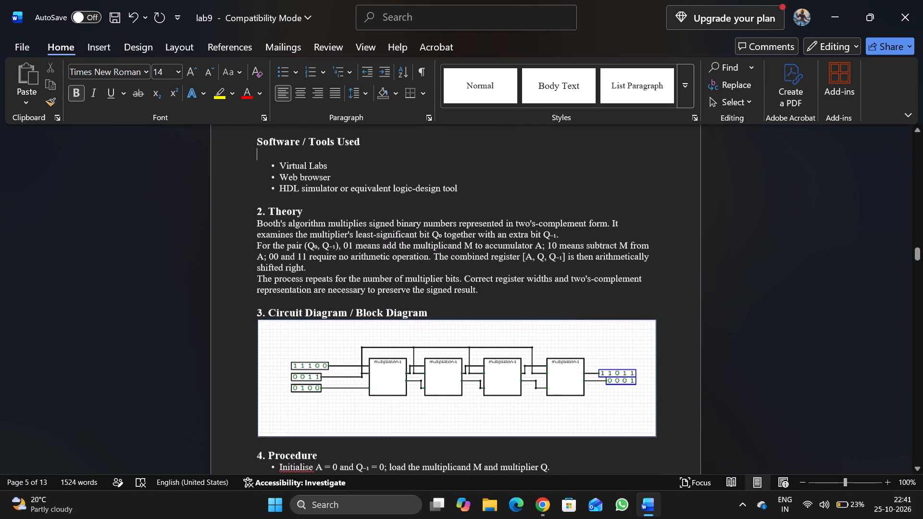
scroll(360, 251, "down", 1)
left_click(269, 208)
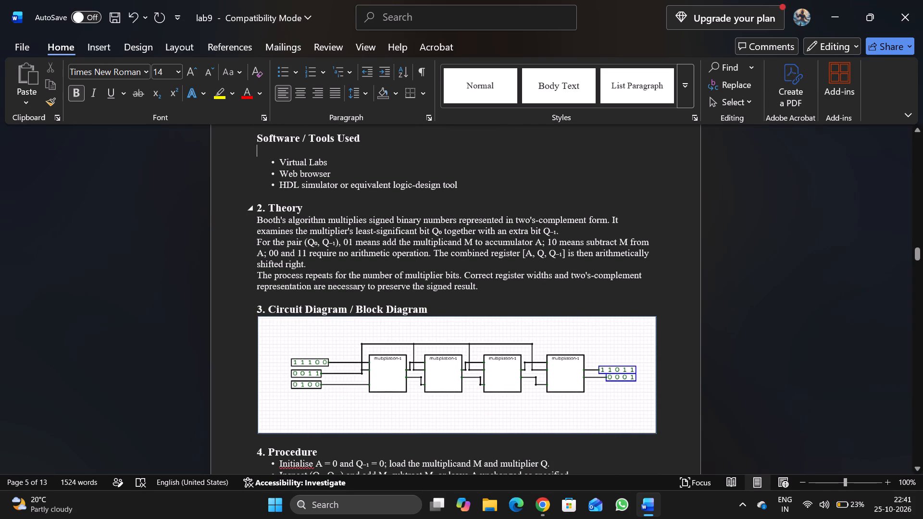
key("BackSpace")
key("BackSpace")
left_click(300, 210)
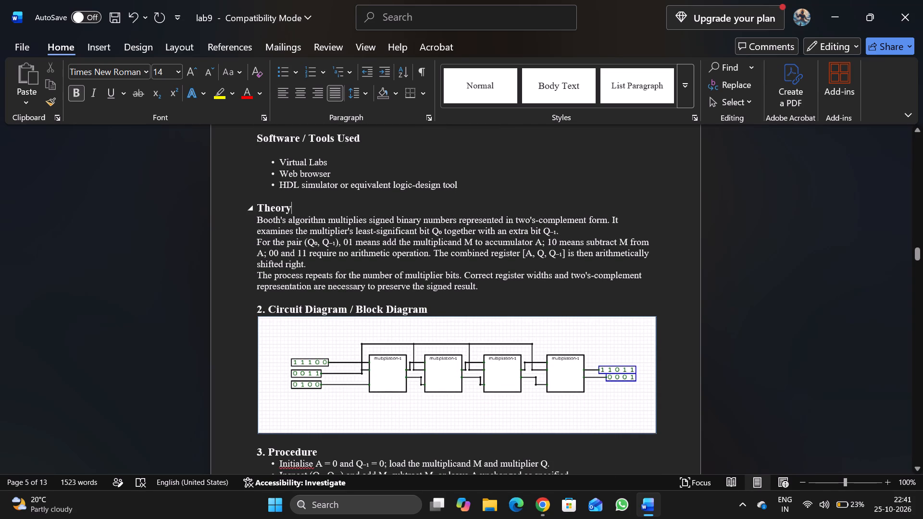
key("Return")
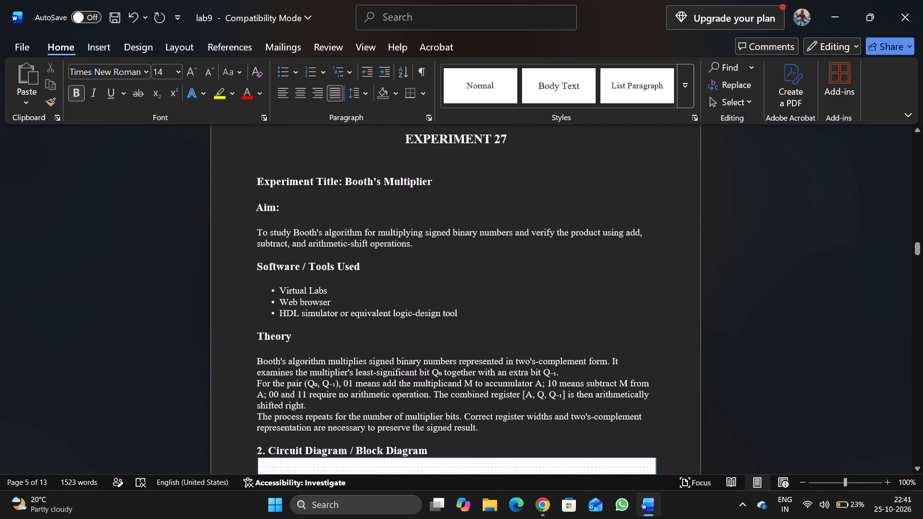
Remove the list number and indent from the Circuit Diagram / Block Diagram heading and add two blank lines after it.
scroll(464, 249, "down", 1)
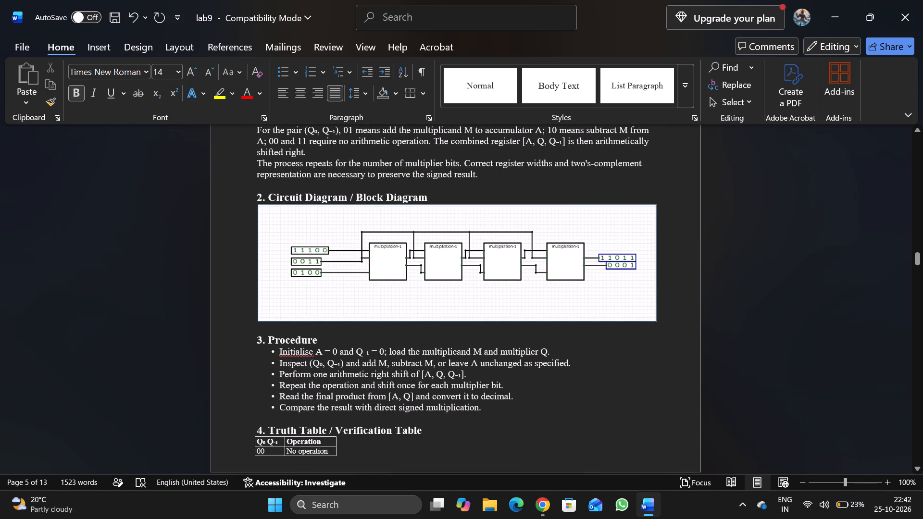
left_click(267, 196)
left_click(267, 196)
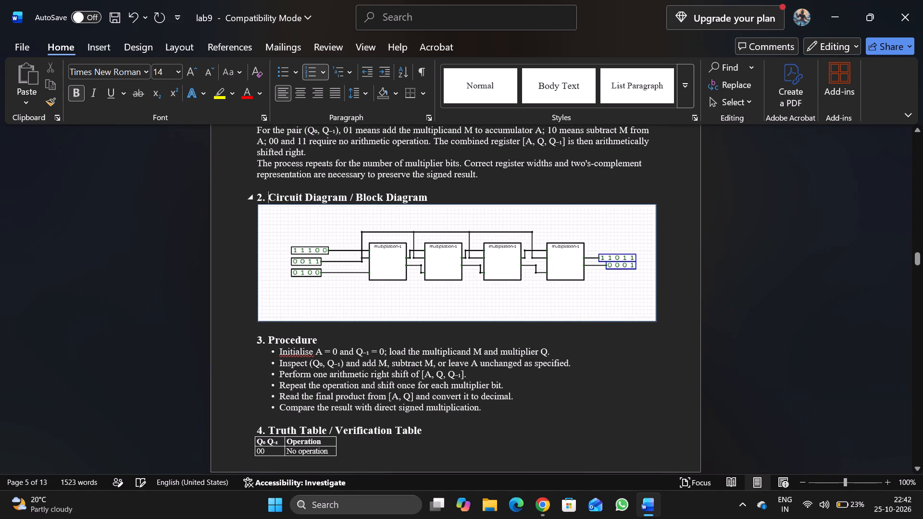
left_click(267, 196)
key("BackSpace")
key("BackSpace")
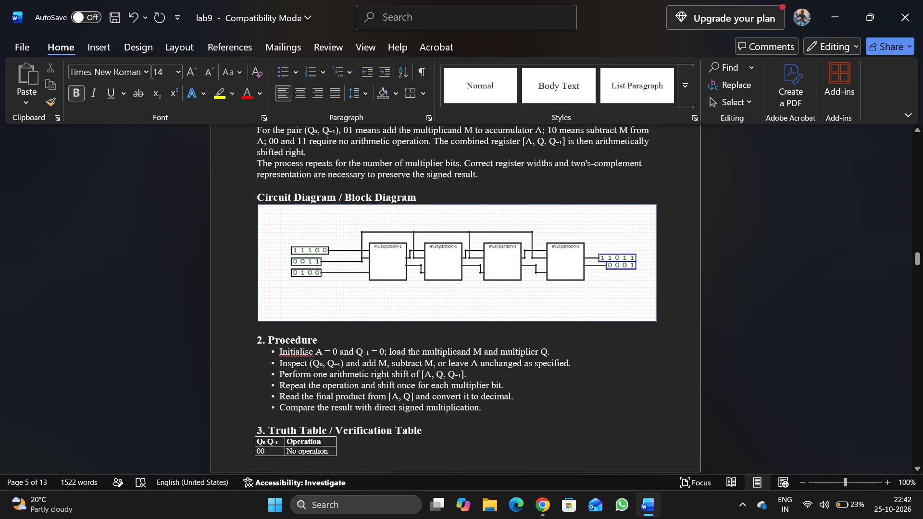
left_click(422, 191)
key("Return")
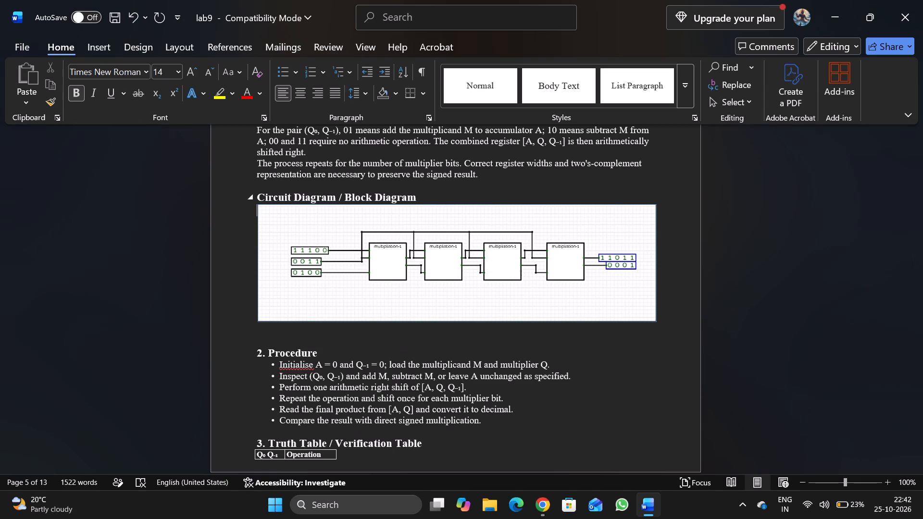
key("Return")
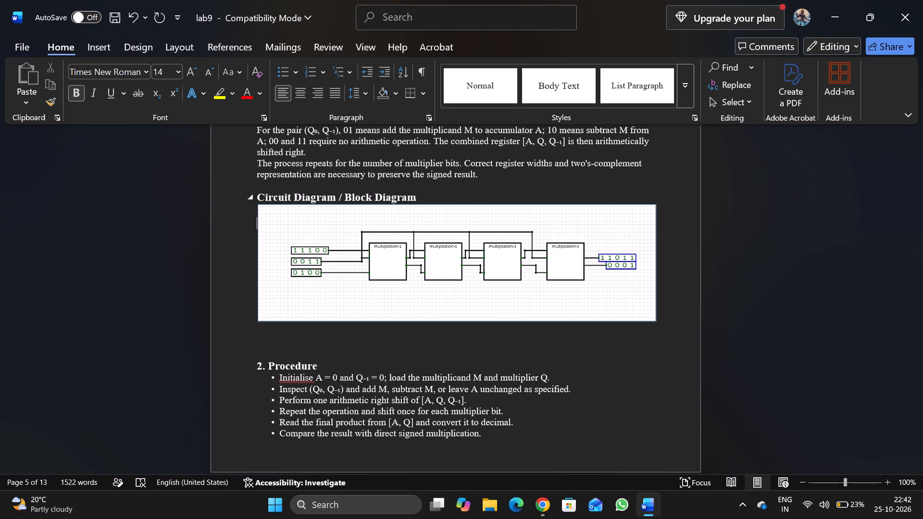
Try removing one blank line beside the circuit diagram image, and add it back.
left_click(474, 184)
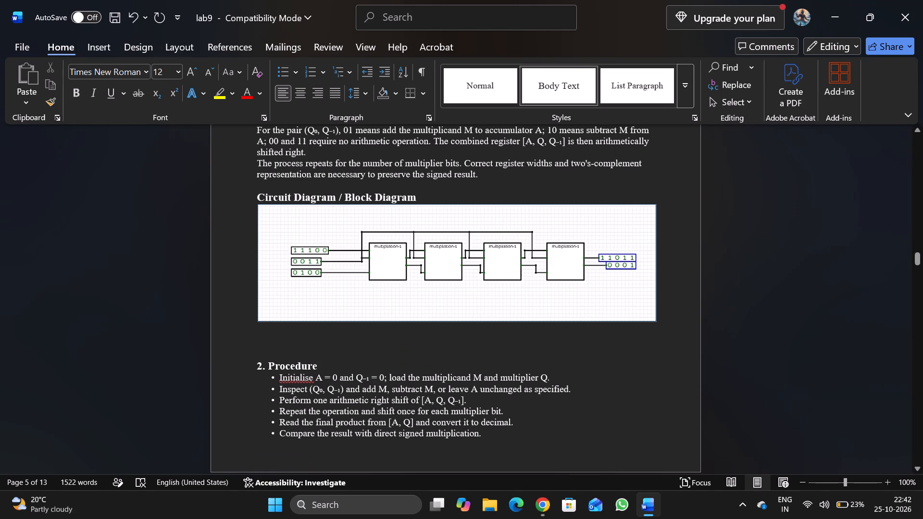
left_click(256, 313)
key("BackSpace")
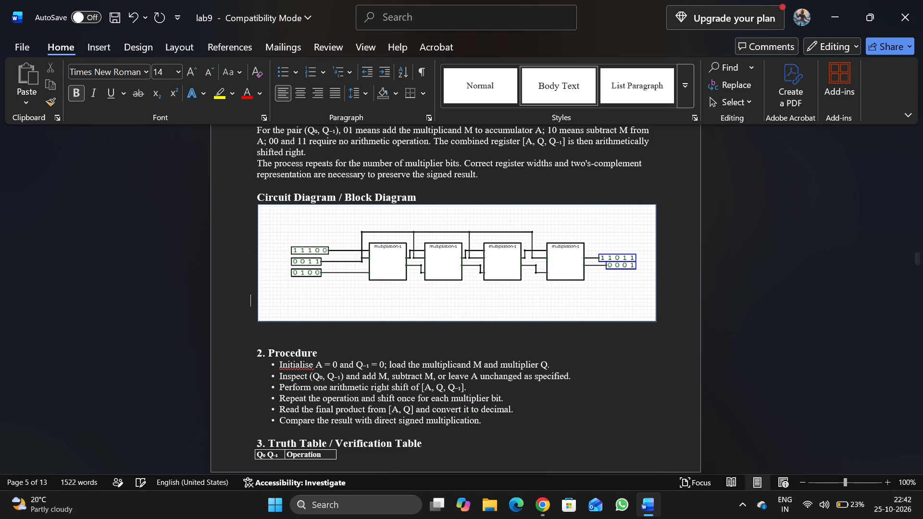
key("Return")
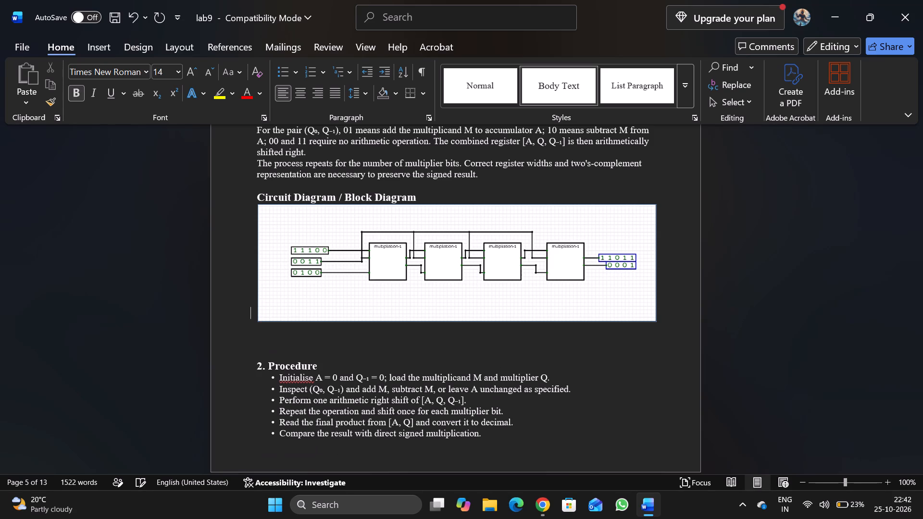
Remove the list number and indent from the Procedure heading and insert a blank line below it.
scroll(256, 313, "down", 1)
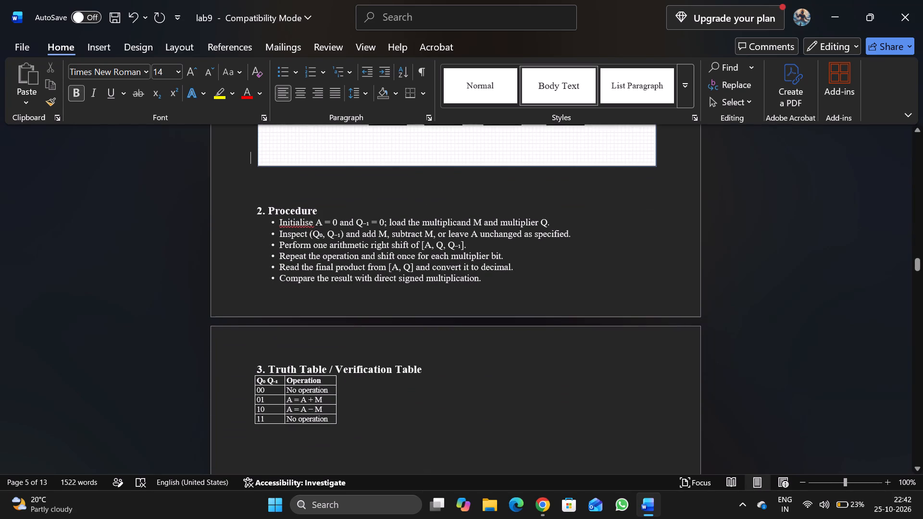
left_click(269, 208)
double_click(269, 208)
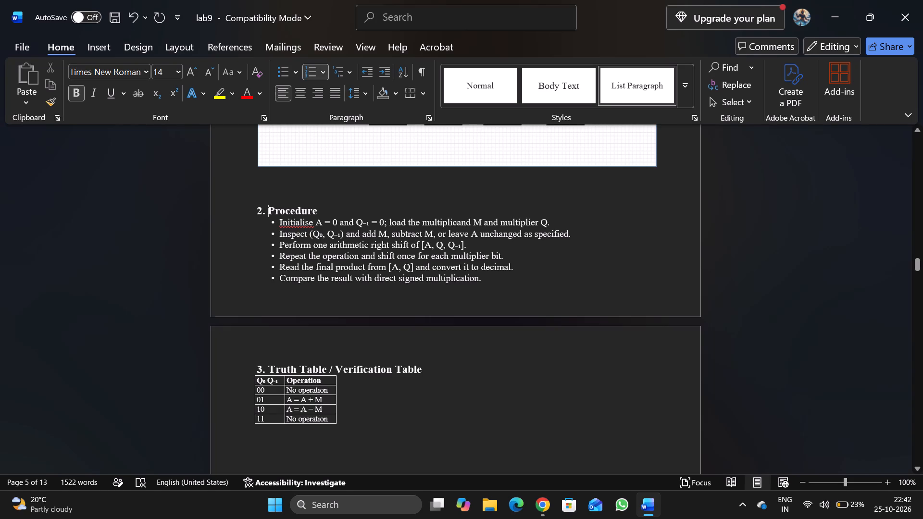
left_click(269, 208)
key("BackSpace")
key("BackSpace")
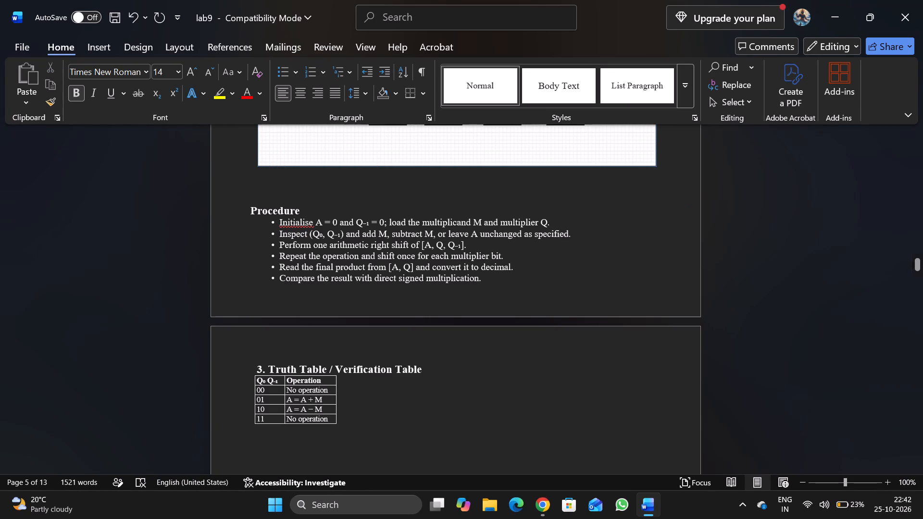
left_click(304, 210)
key("Return")
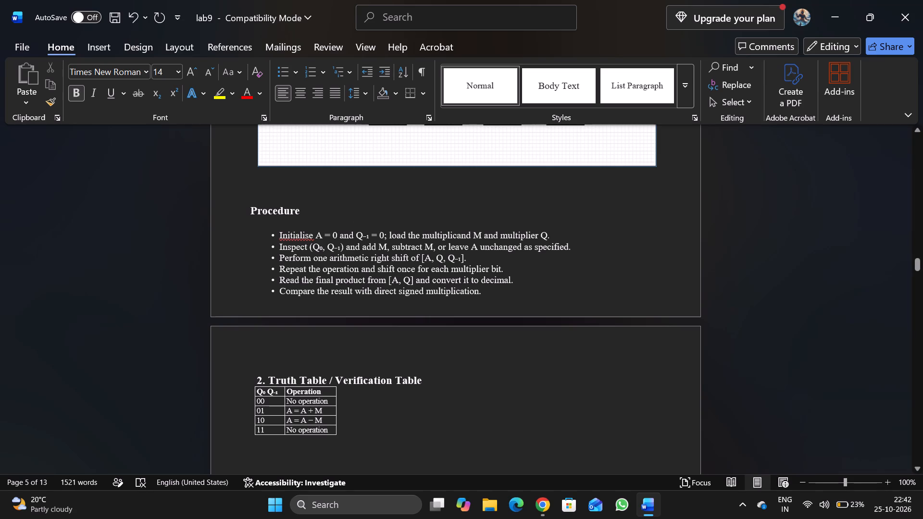
Delete one blank line between the circuit diagram image and the Procedure heading.
left_click(312, 189)
key("BackSpace")
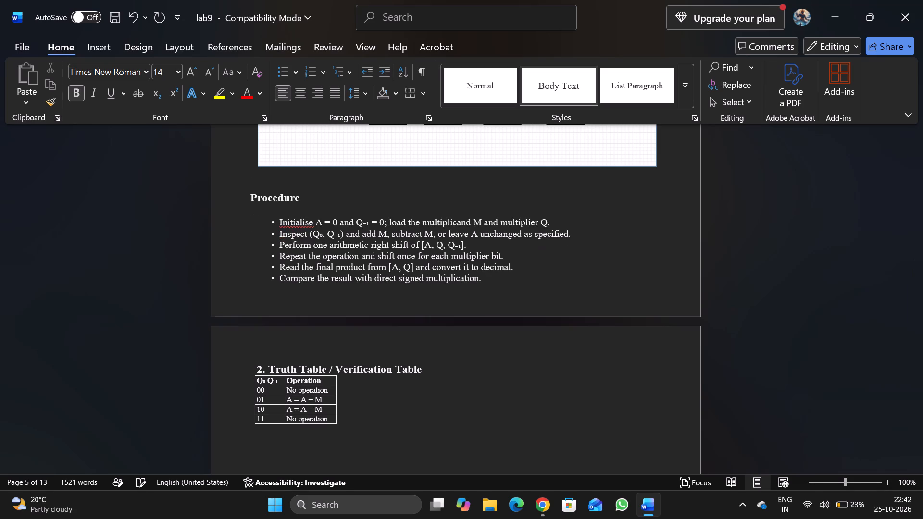
Remove the list number and indent from the Truth Table / Verification Table heading of the Booth's multiplication experiment.
scroll(315, 295, "down", 1)
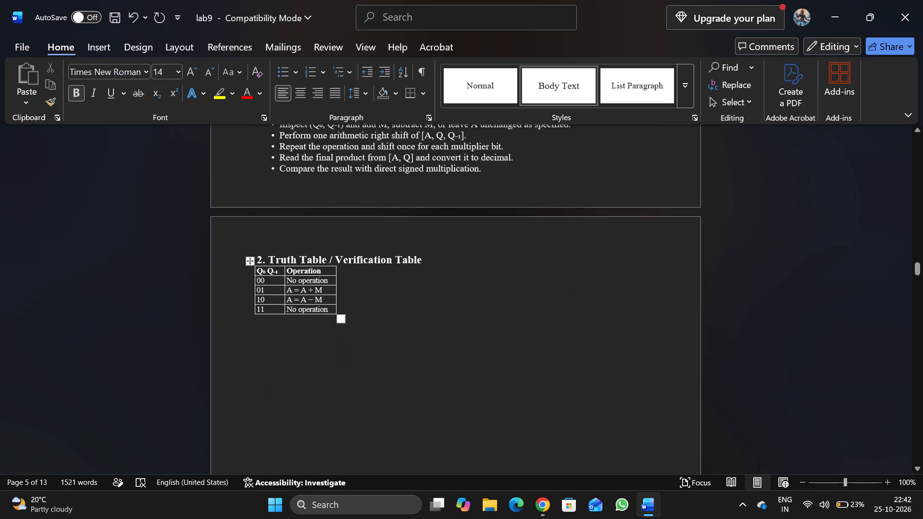
left_click(262, 257)
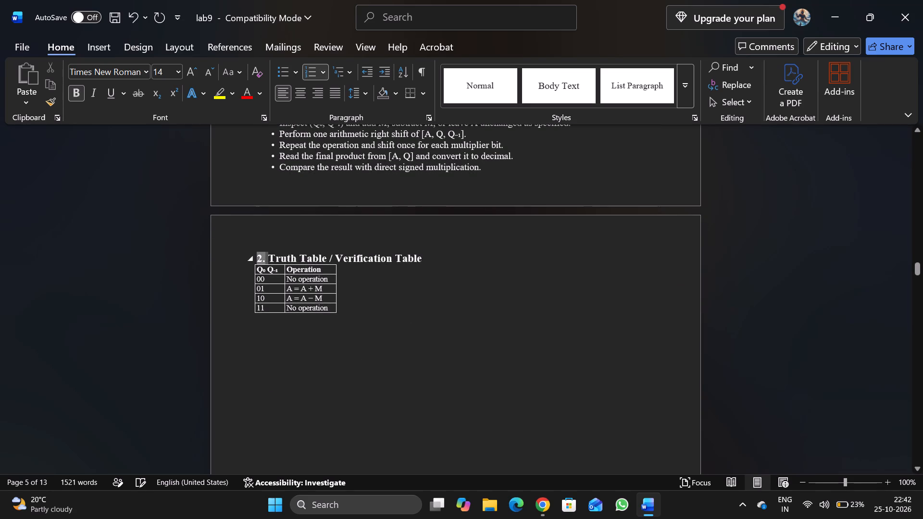
key("BackSpace")
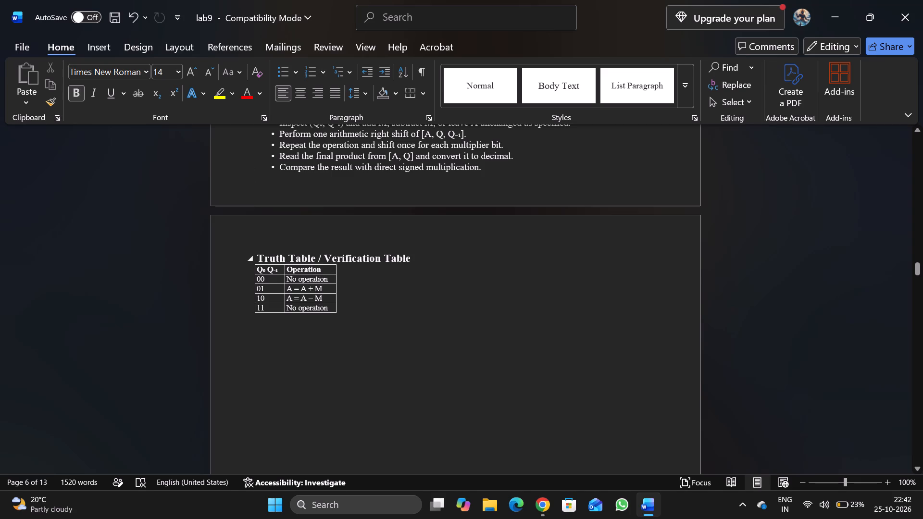
key("BackSpace")
key("BackSpace")
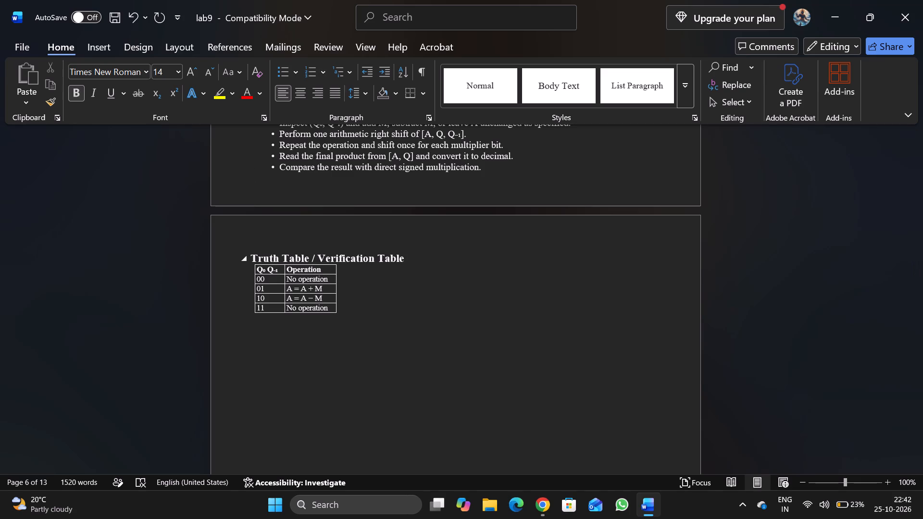
Insert a blank line between the Truth Table / Verification Table heading and its table.
key("Right")
key("Right")
key("Right")
key("Right")
key("Right")
key("Right")
key("Right")
key("Right")
key("Right")
key("Right")
key("Right")
key("Right")
key("Right")
key("Right")
key("Right")
key("Right")
key("Right")
key("Right")
key("Right")
key("Right")
key("Right")
key("Right")
key("Right")
key("Right")
key("Right")
key("Right")
key("Right")
key("Right")
key("Right")
key("Right")
key("Right")
key("Right")
key("Right")
key("Left")
key("Return")
Append a space and a colon to the end of the Truth Table / Verification Table heading.
scroll(262, 257, "up", 1)
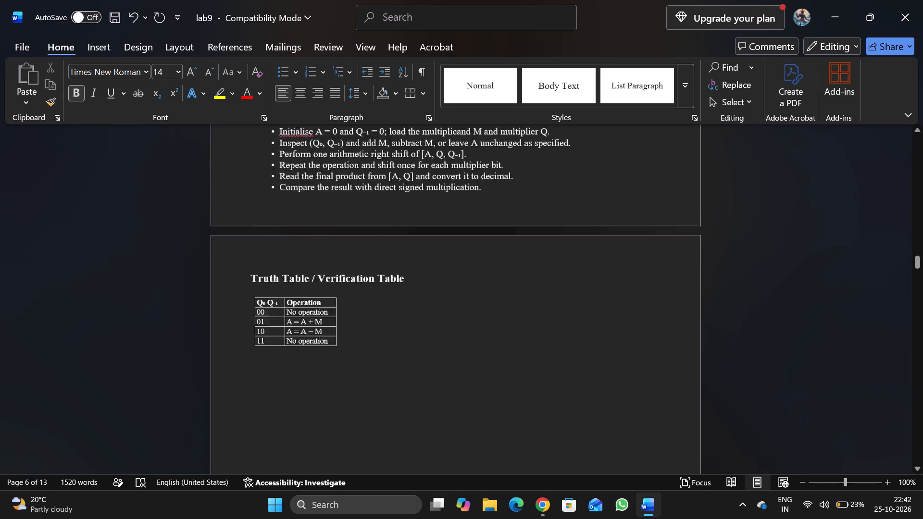
scroll(262, 257, "up", 1)
scroll(262, 257, "down", 1)
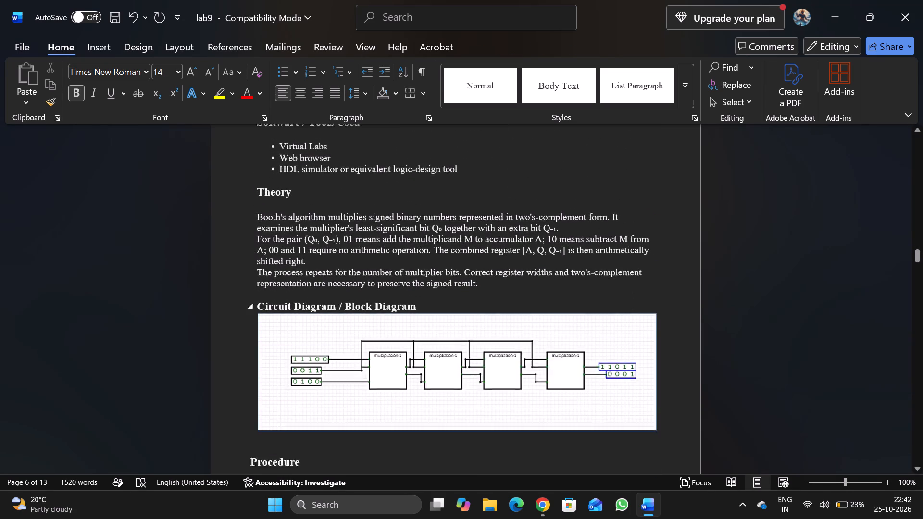
scroll(262, 257, "down", 1)
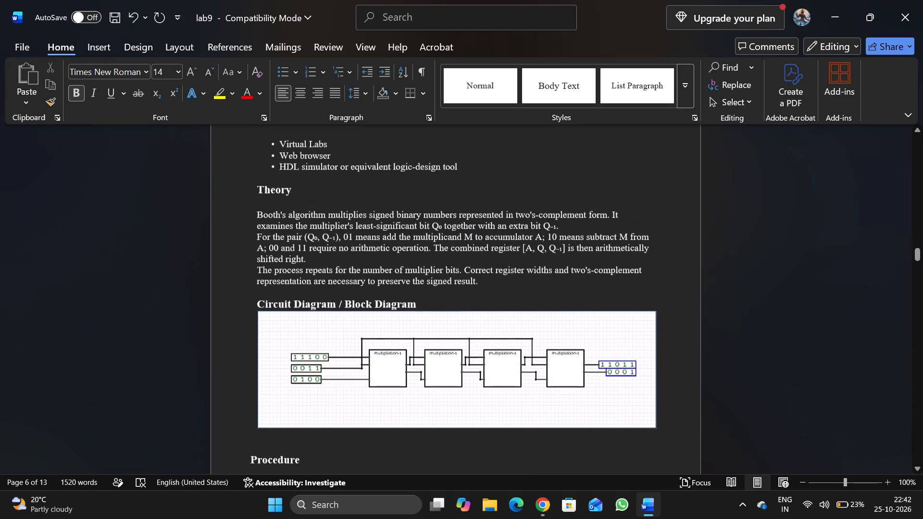
scroll(262, 257, "down", 1)
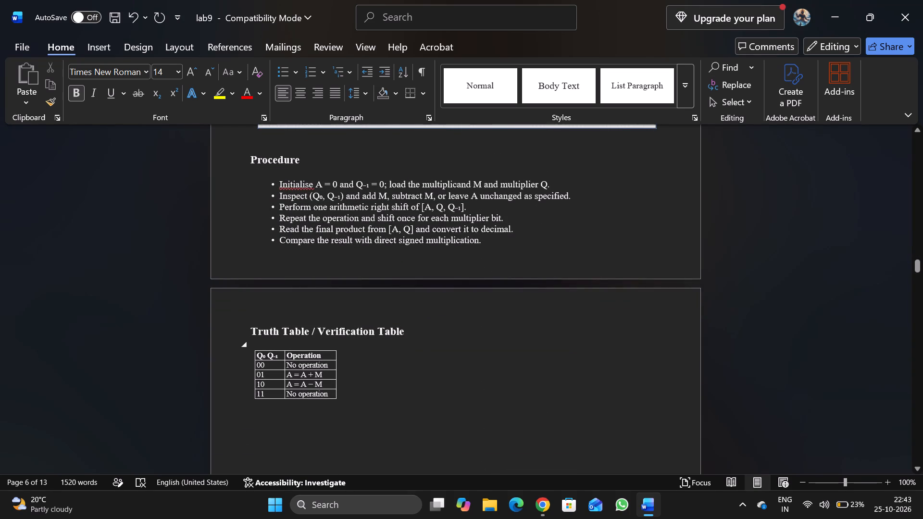
left_click(416, 335)
key("space")
type(":")
Look through the remaining pages of the report, including Experiment 29, and return to the Booth's multiplication Result section.
scroll(416, 335, "down", 1)
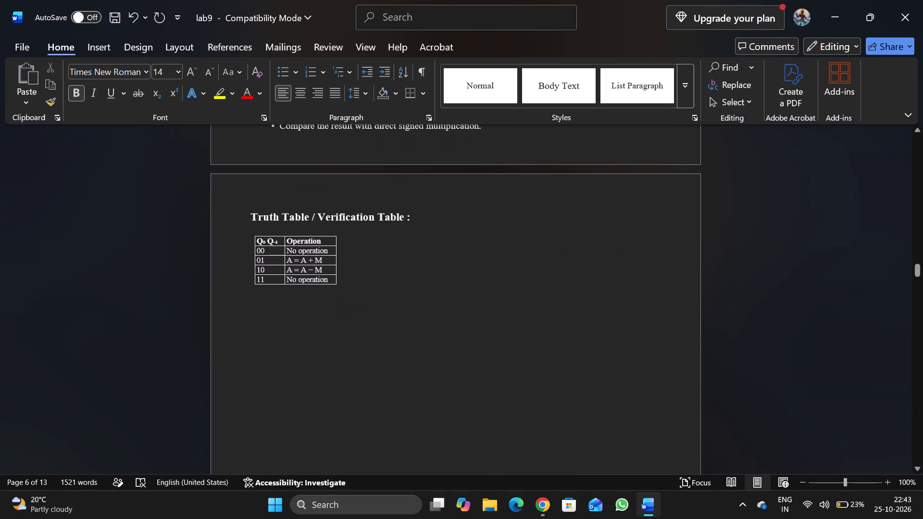
scroll(319, 280, "down", 1)
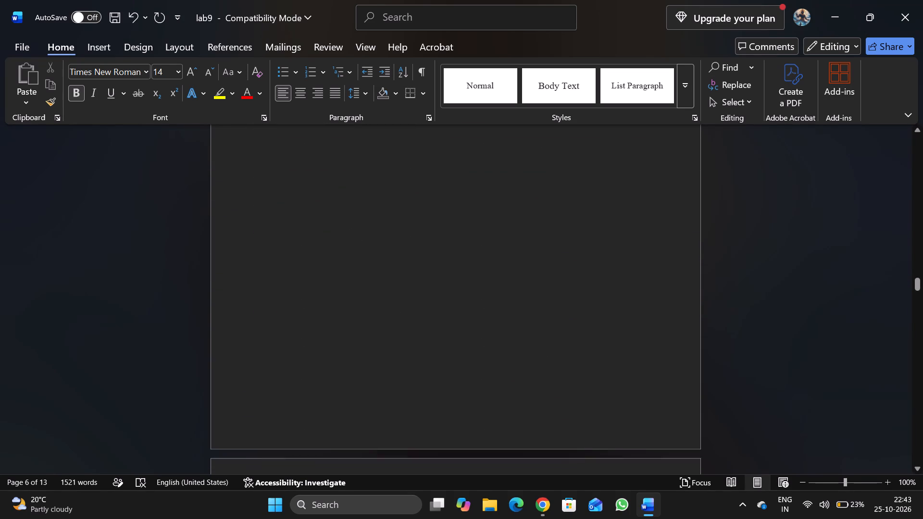
scroll(319, 280, "up", 1)
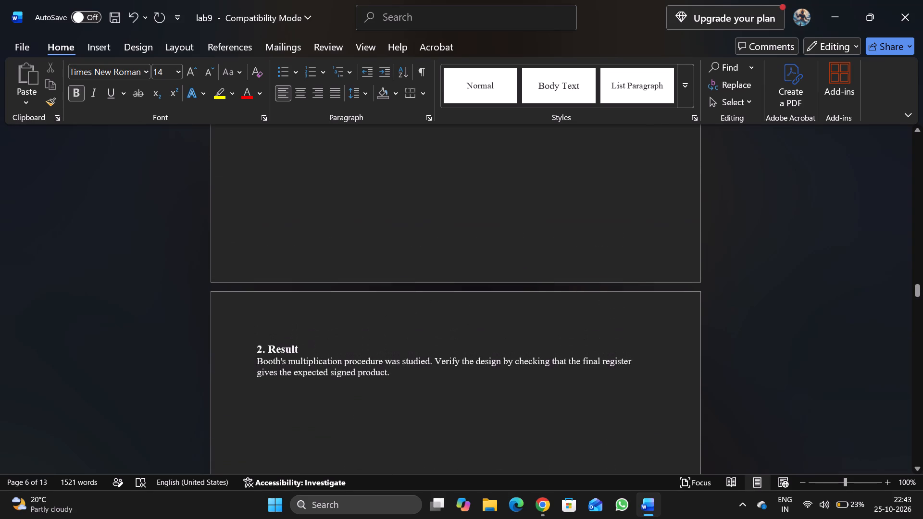
scroll(319, 280, "up", 1)
scroll(319, 280, "down", 6)
scroll(319, 280, "up", 1)
scroll(319, 280, "down", 1)
scroll(319, 280, "up", 1)
scroll(319, 280, "down", 6)
scroll(319, 280, "up", 1)
scroll(319, 280, "down", 2)
scroll(319, 280, "up", 1)
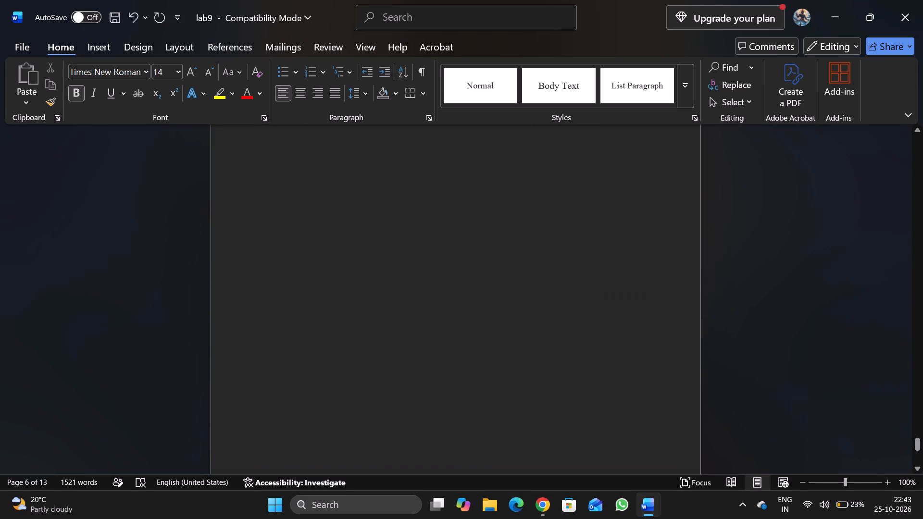
scroll(319, 280, "up", 2)
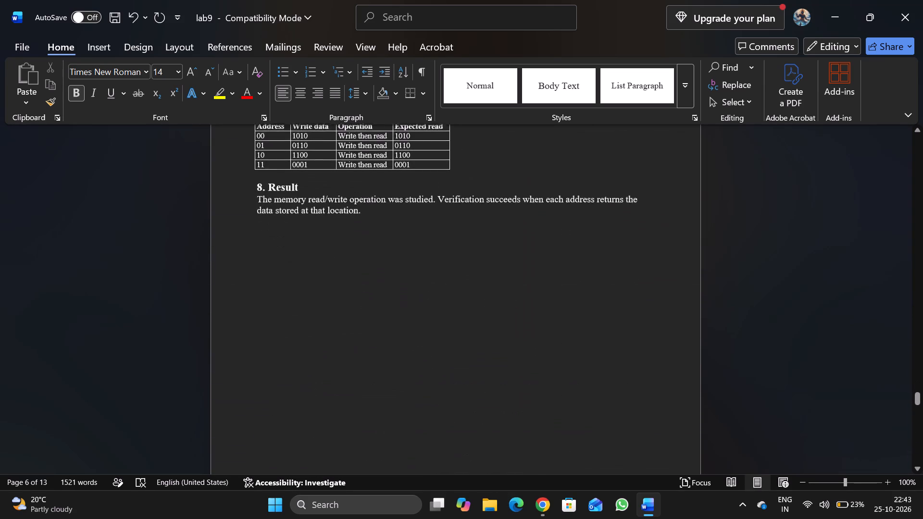
scroll(319, 280, "up", 2)
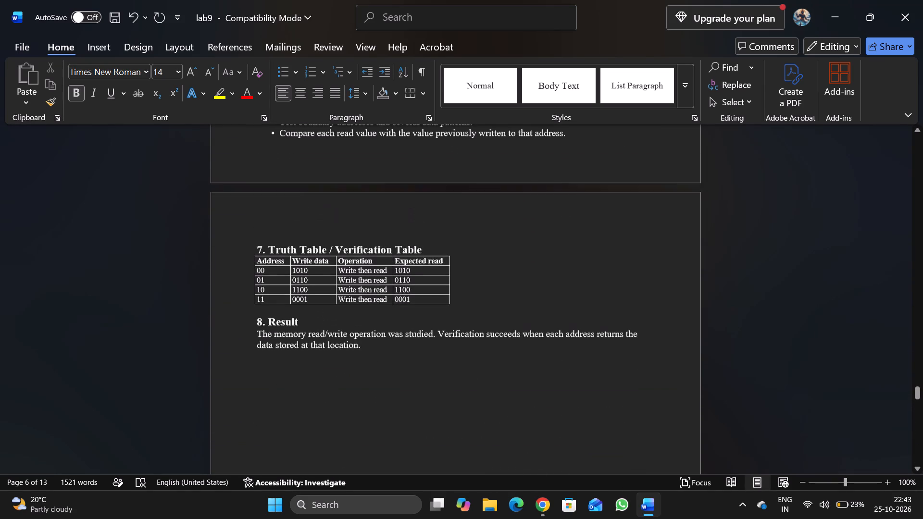
scroll(319, 280, "up", 1)
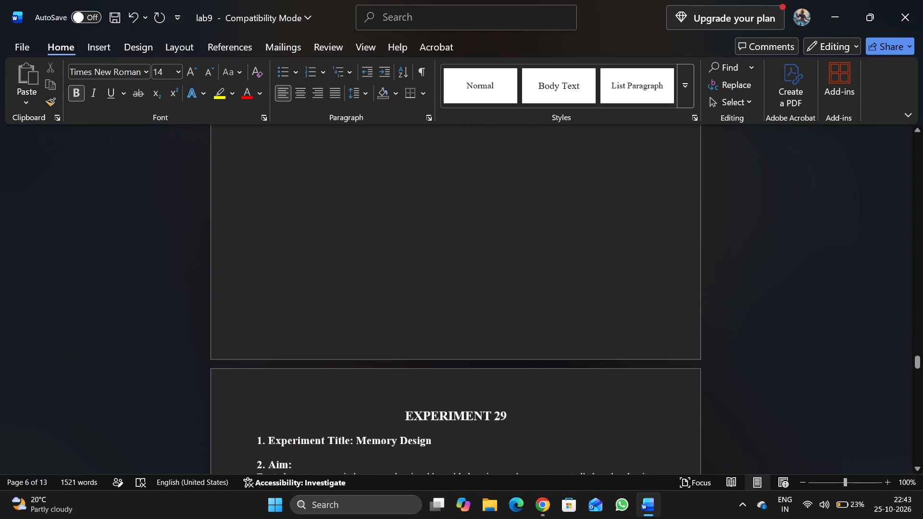
scroll(319, 280, "up", 2)
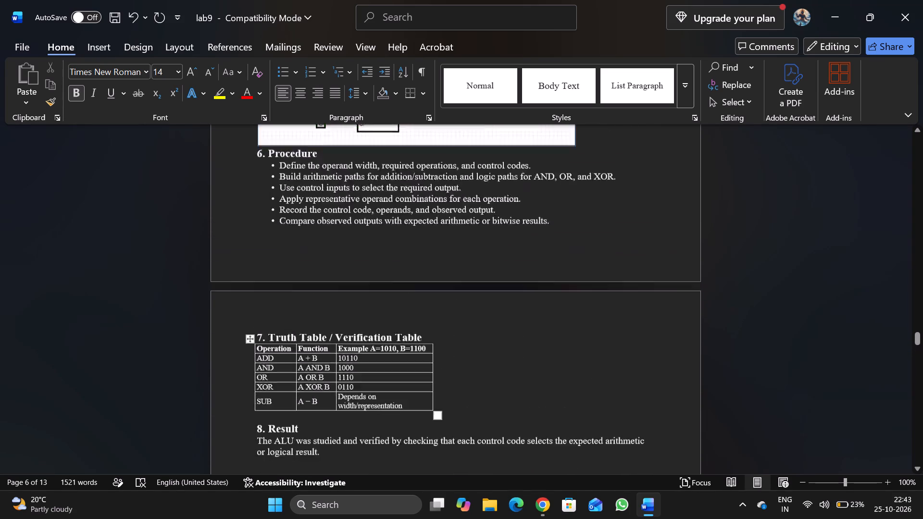
scroll(319, 280, "up", 4)
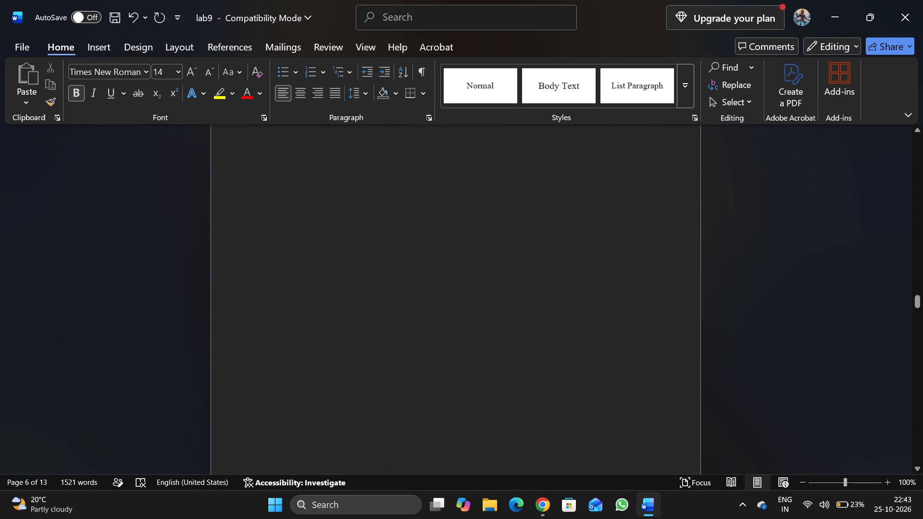
scroll(319, 280, "up", 1)
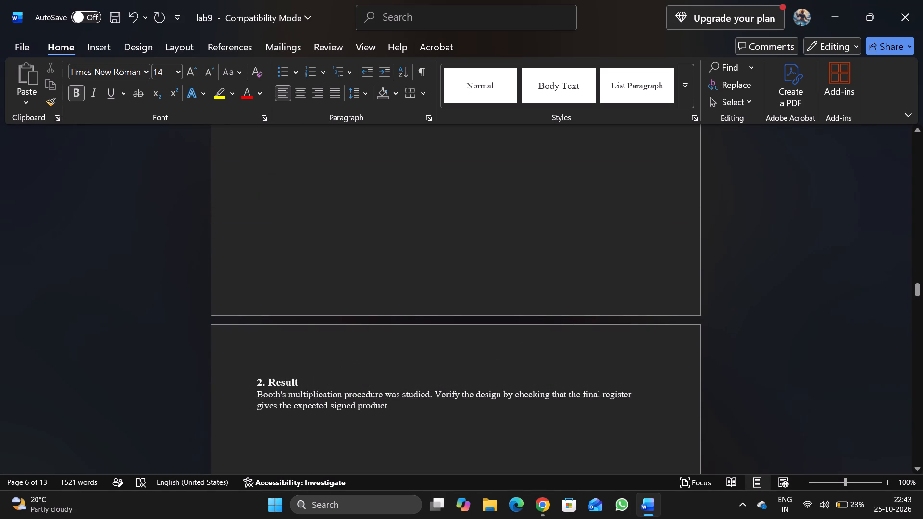
Remove the list number from the Result heading above the Booth's multiplication conclusion.
left_click(265, 380)
key("BackSpace")
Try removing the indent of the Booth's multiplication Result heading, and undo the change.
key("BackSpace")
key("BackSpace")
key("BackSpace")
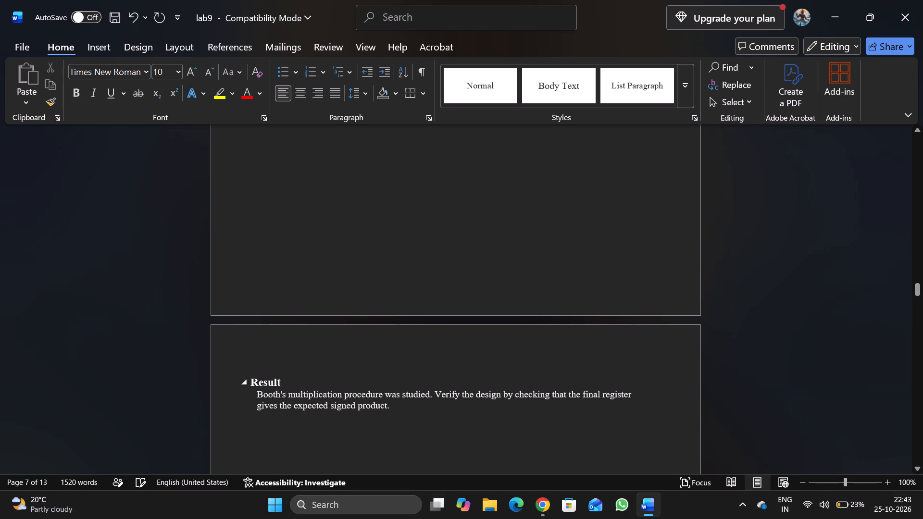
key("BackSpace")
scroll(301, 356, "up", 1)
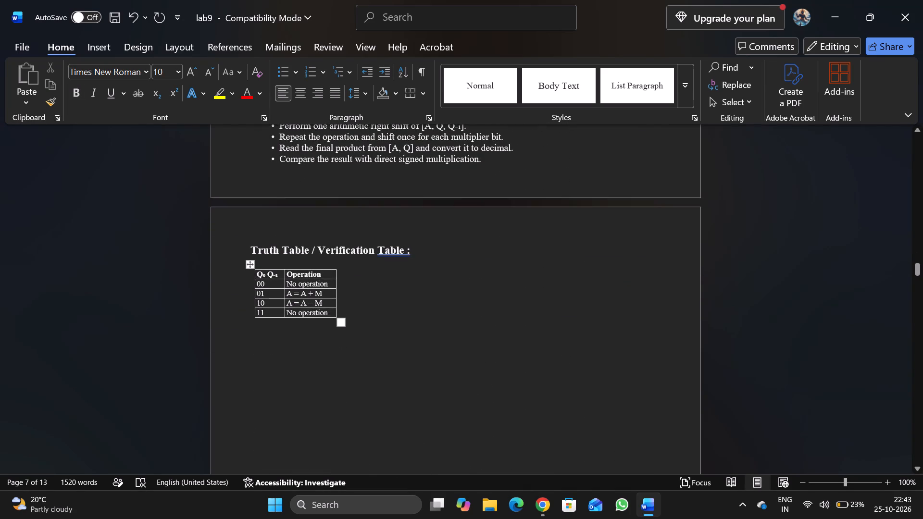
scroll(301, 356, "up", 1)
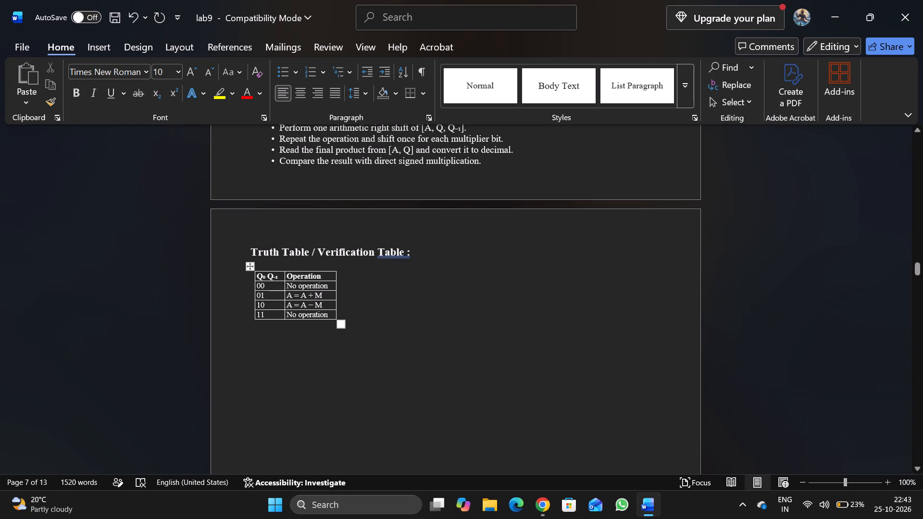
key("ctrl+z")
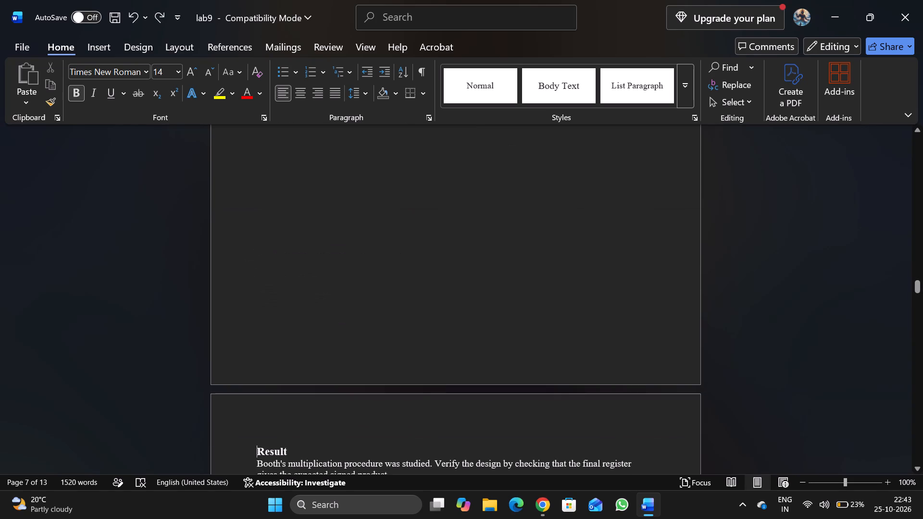
Insert a blank line below the Result heading of the Booth's multiplication section.
left_click(305, 447)
key("Return")
Copy the Booth's multiplication Result heading with its paragraph, and delete that text from its separate page.
scroll(305, 447, "down", 1)
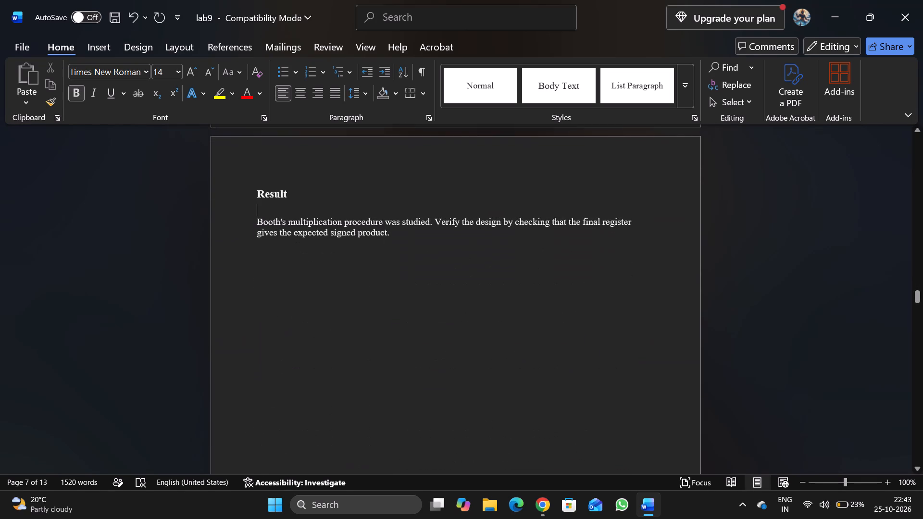
scroll(305, 447, "down", 1)
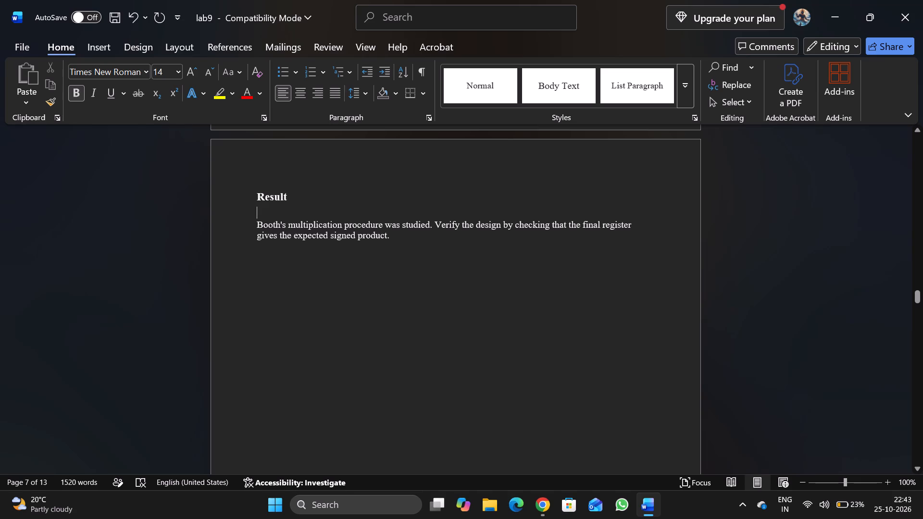
left_click_drag(391, 241, 275, 203)
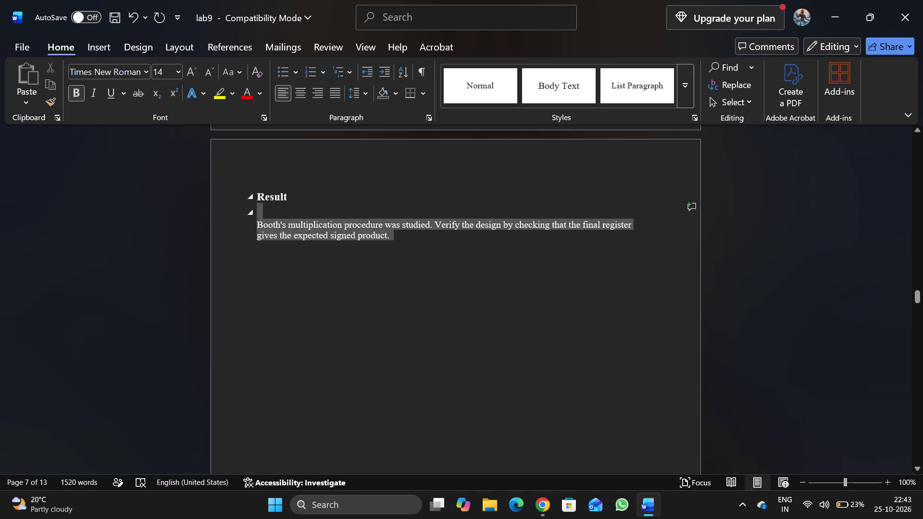
left_click_drag(275, 203, 255, 198)
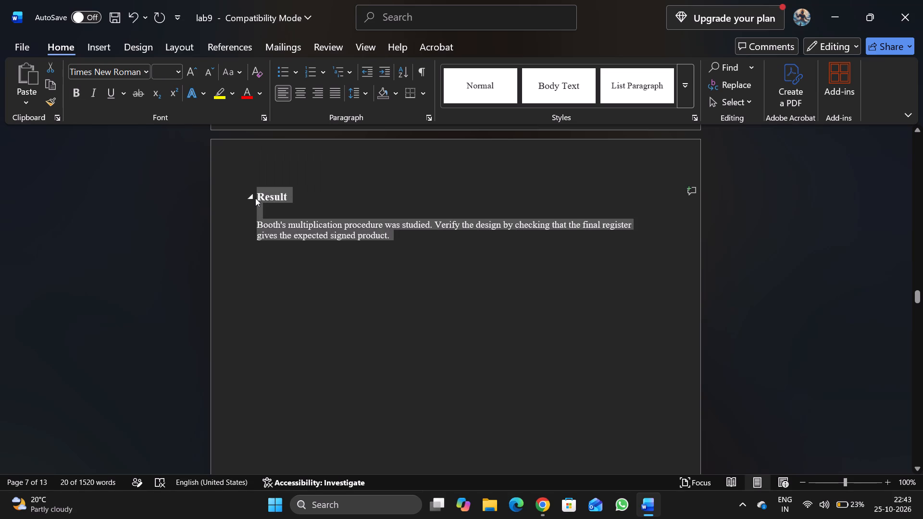
key("ctrl+c")
left_click(337, 179)
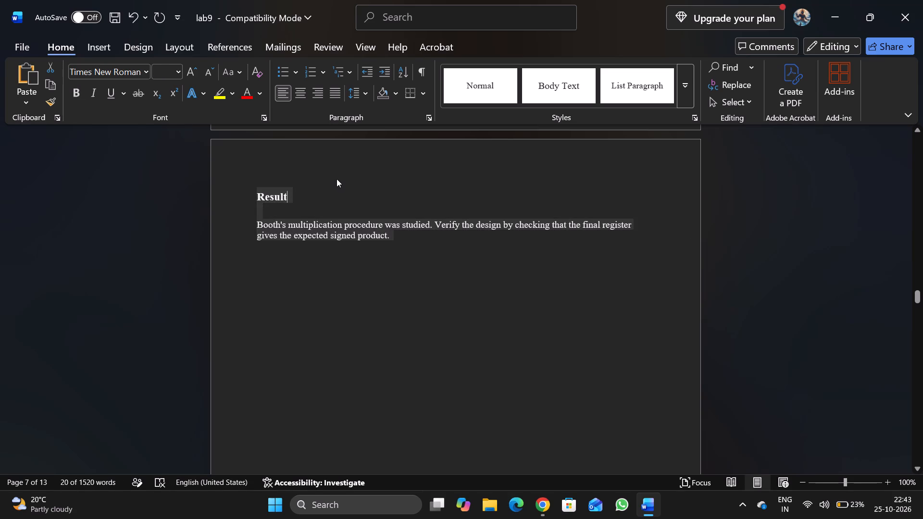
left_click_drag(390, 240, 379, 237)
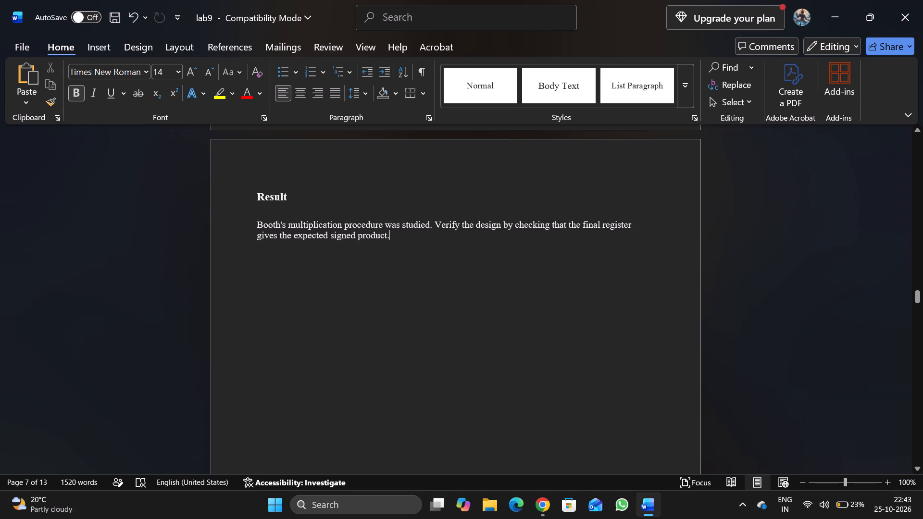
left_click_drag(379, 237, 262, 194)
key("BackSpace")
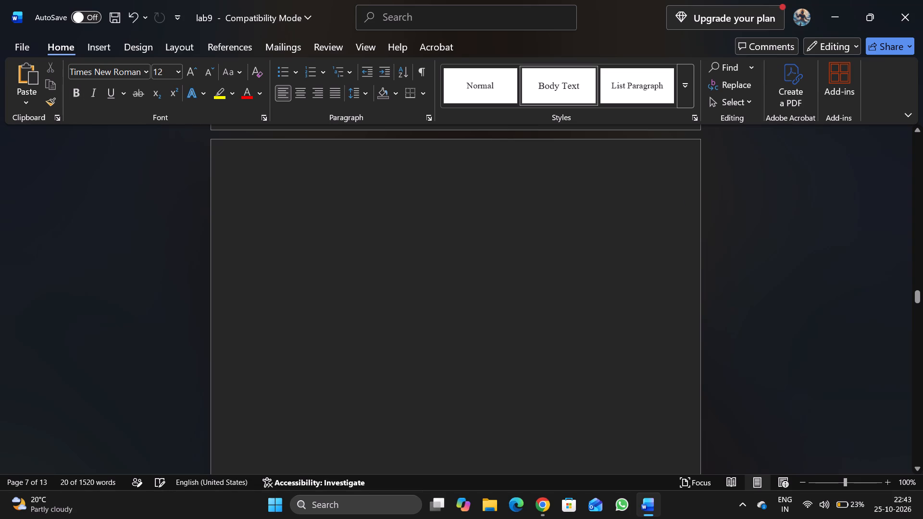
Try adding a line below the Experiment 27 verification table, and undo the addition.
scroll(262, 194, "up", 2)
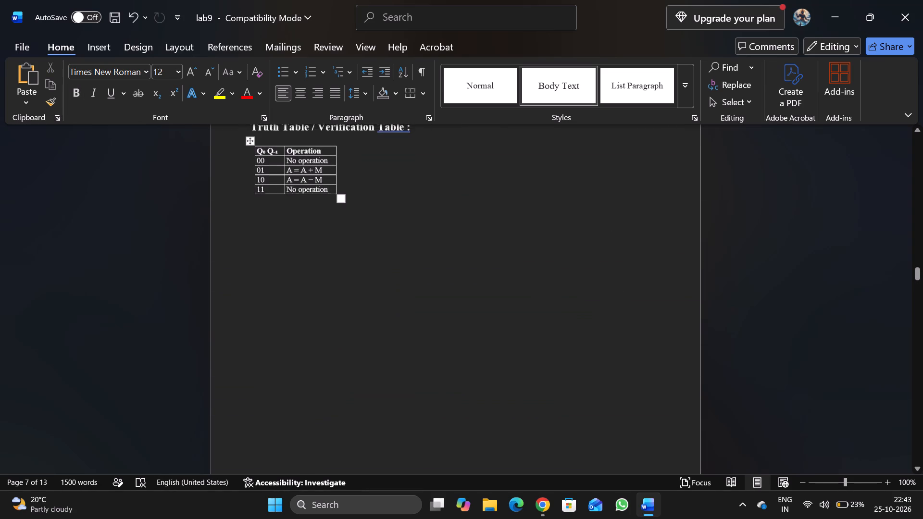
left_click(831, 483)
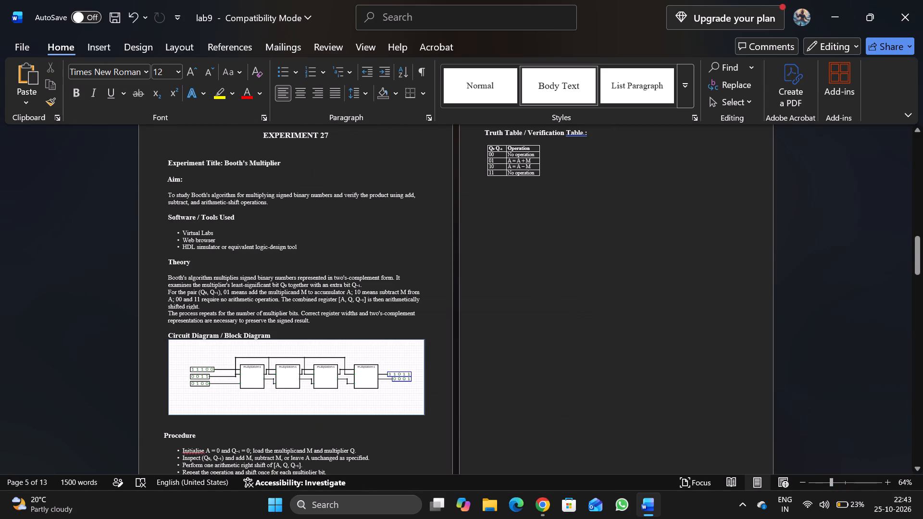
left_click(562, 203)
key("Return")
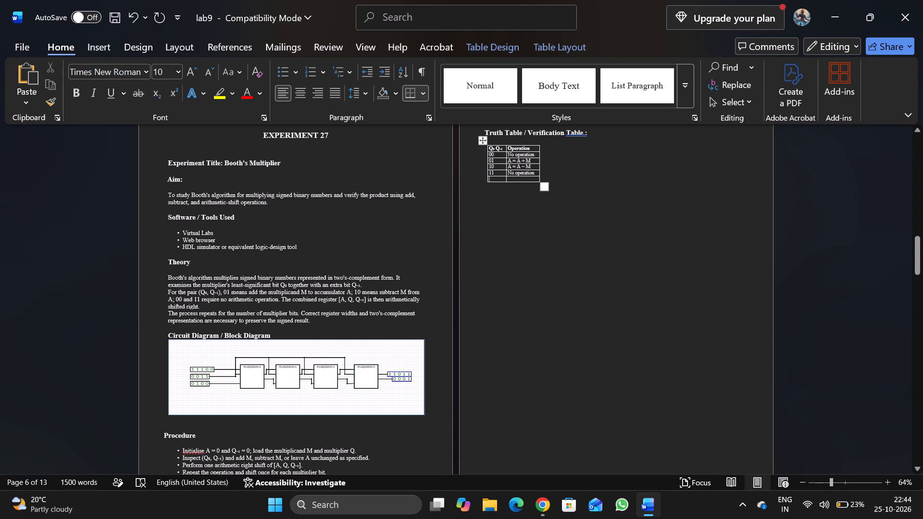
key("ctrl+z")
Add blank lines below the Experiment 27 verification table and paste the copied Result section there.
left_click(594, 194)
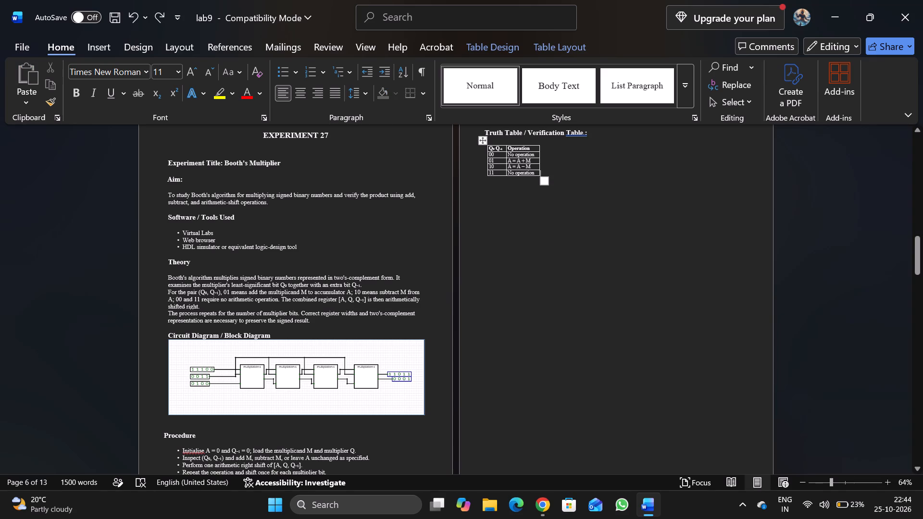
key("Right")
key("Down")
key("Down")
key("Up")
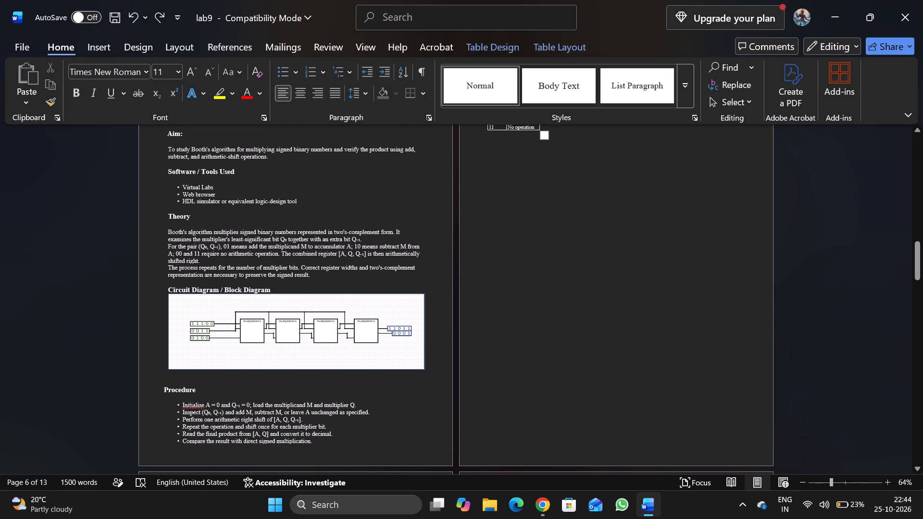
key("Right")
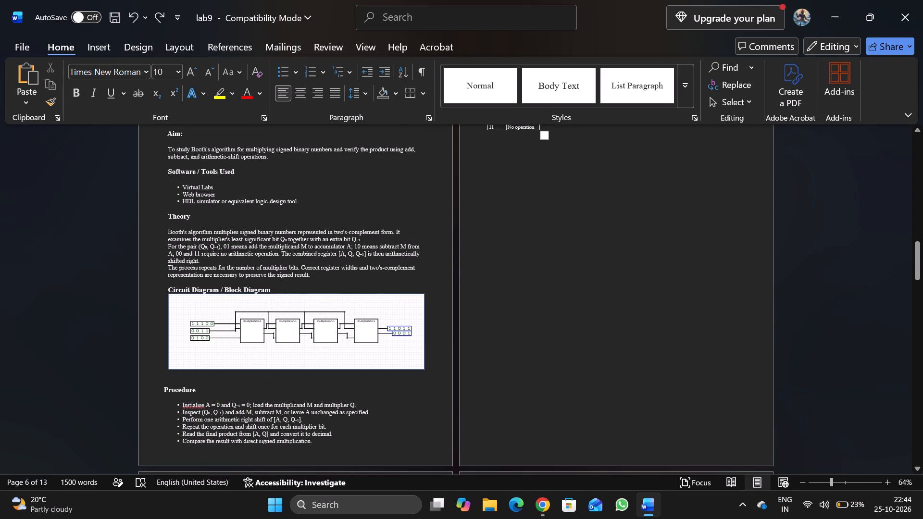
key("Return")
key("Return")
key("Return")
scroll(577, 216, "up", 2)
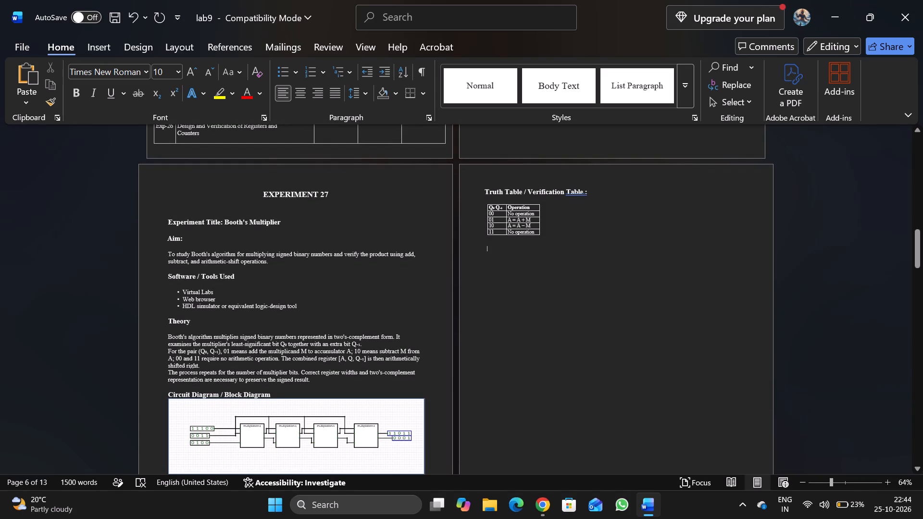
key("ctrl+v")
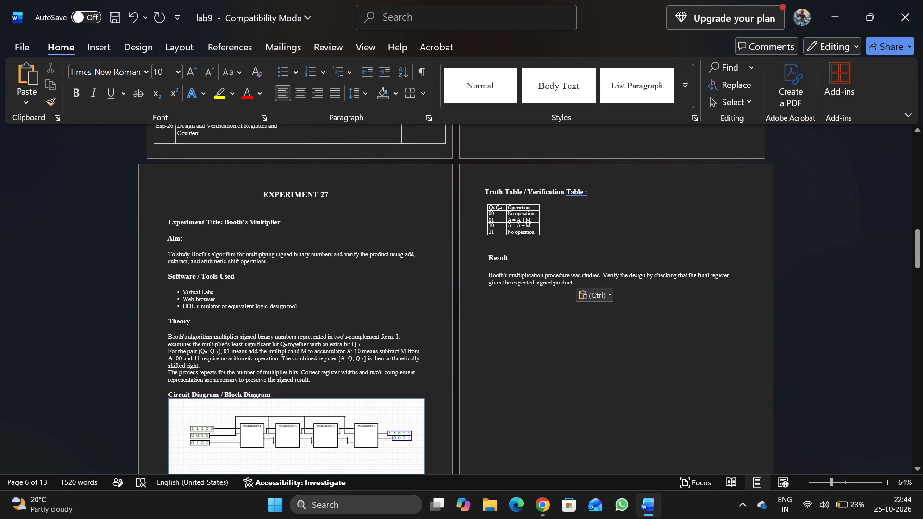
Insert a blank line below the EXPERIMENT 28 heading.
scroll(569, 272, "down", 1)
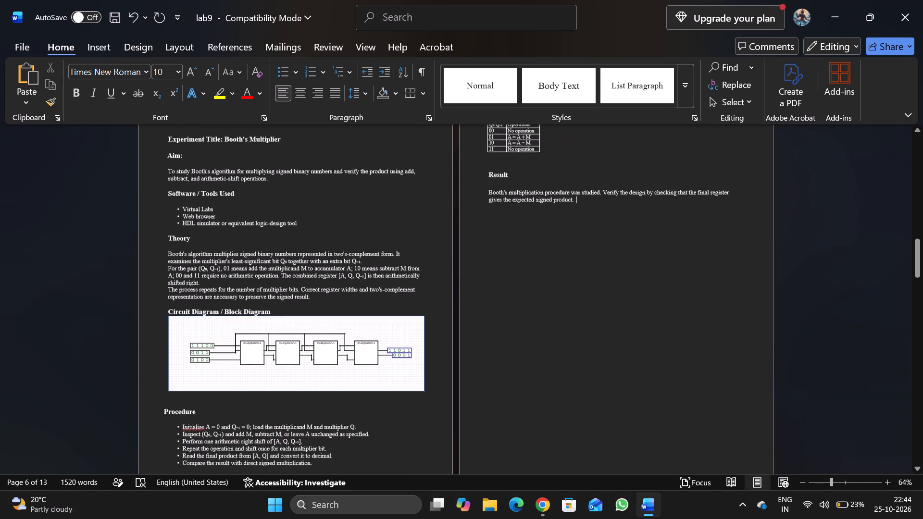
scroll(569, 272, "down", 1)
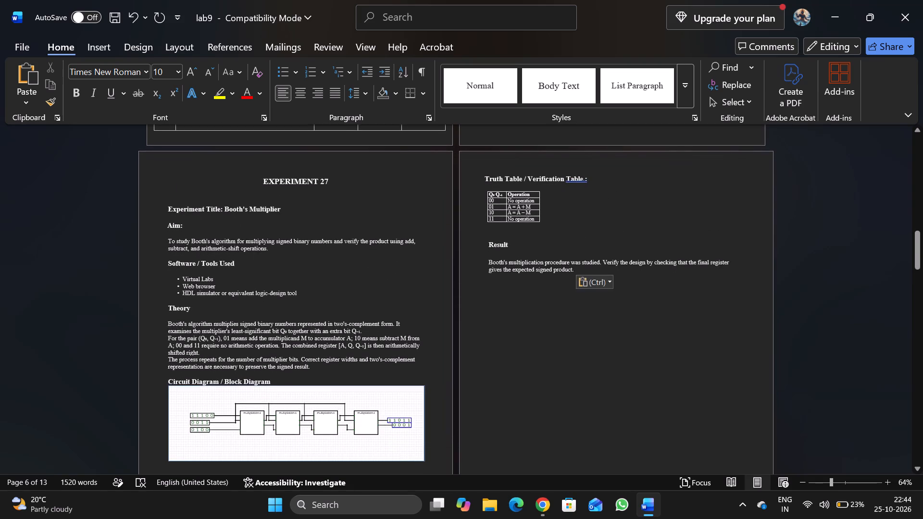
scroll(569, 272, "down", 1)
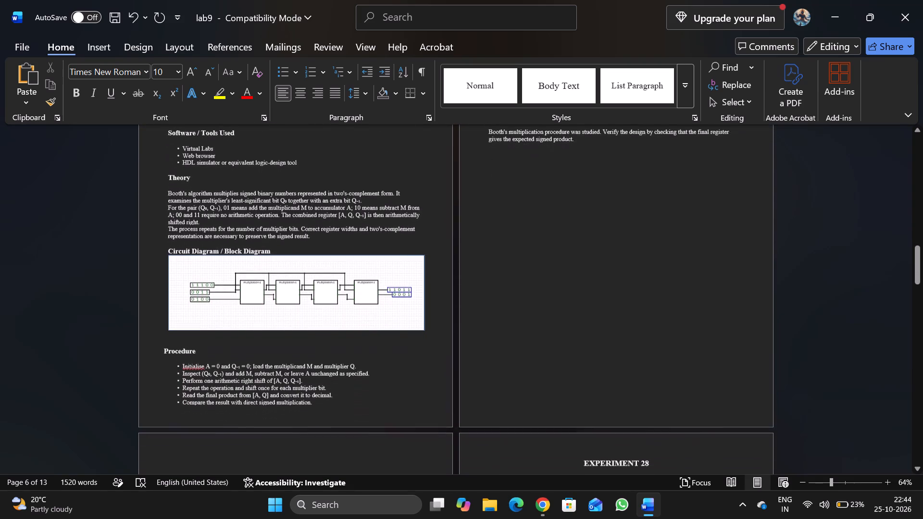
scroll(569, 272, "down", 2)
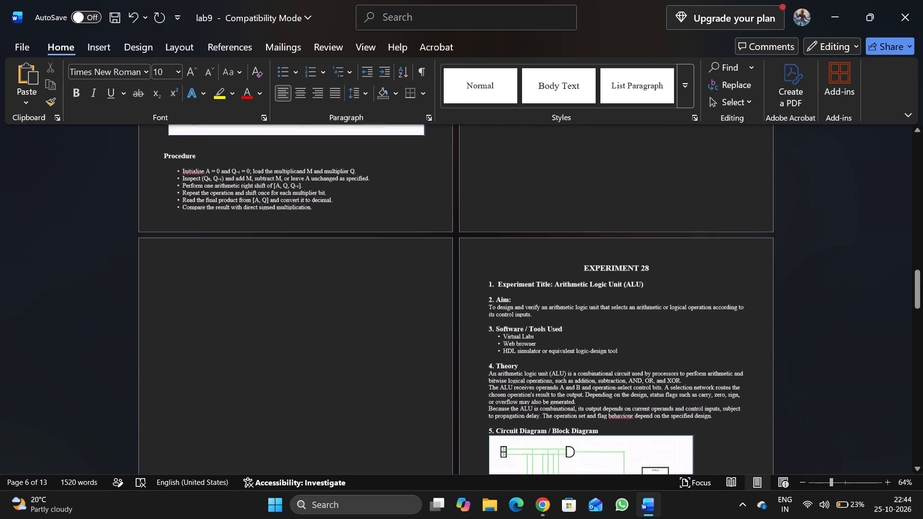
scroll(569, 272, "down", 2)
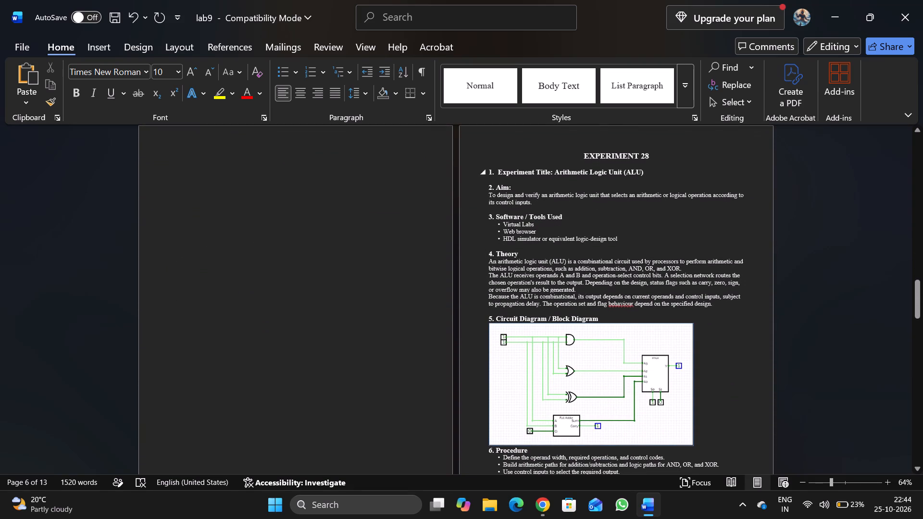
left_click(656, 158)
key("Return")
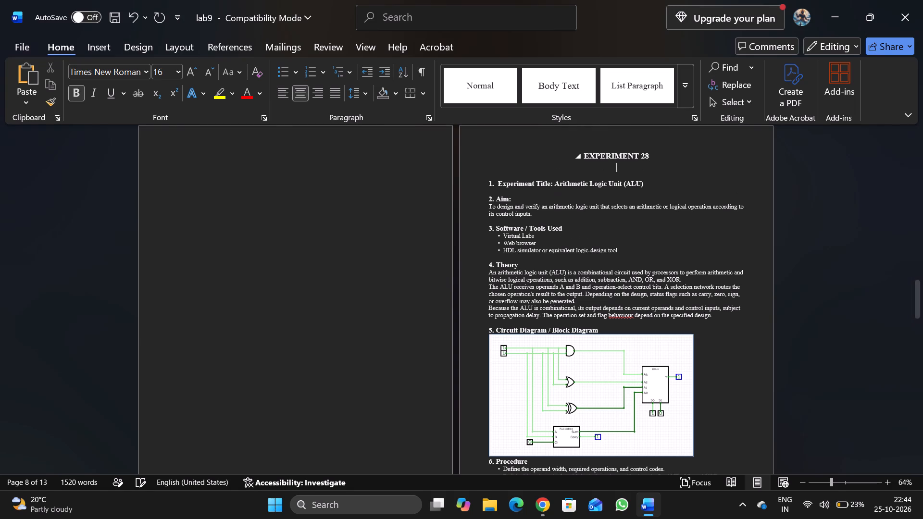
Remove the list number from Experiment 28's Experiment Title heading and replace its indent with two spaces.
left_click(496, 183)
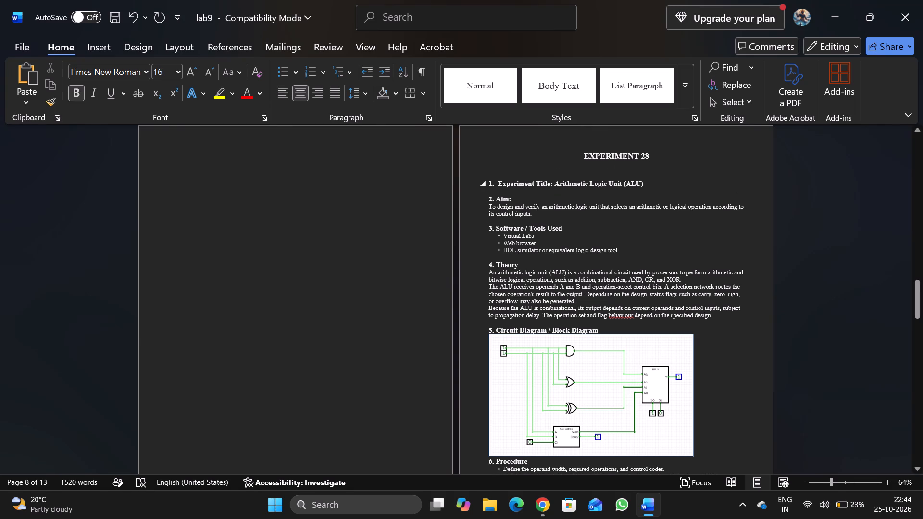
key("BackSpace")
key("BackSpace")
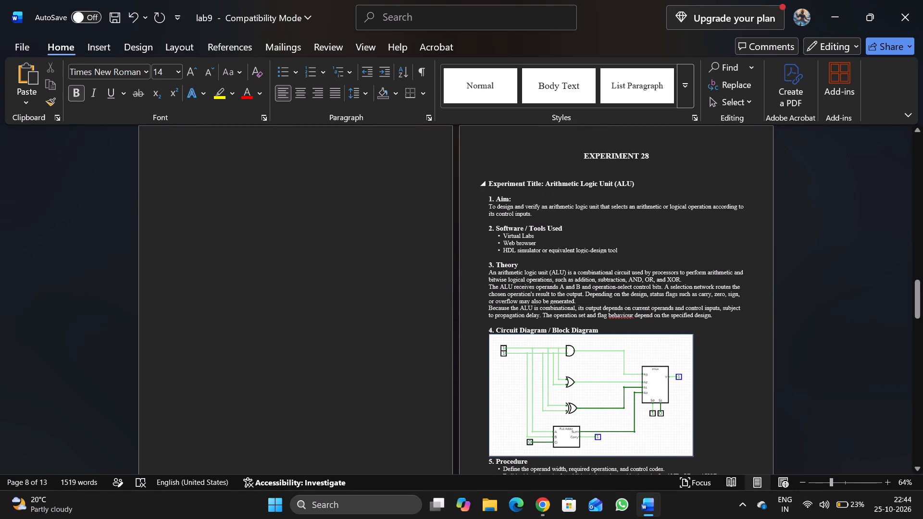
key("BackSpace")
key("space")
key("space")
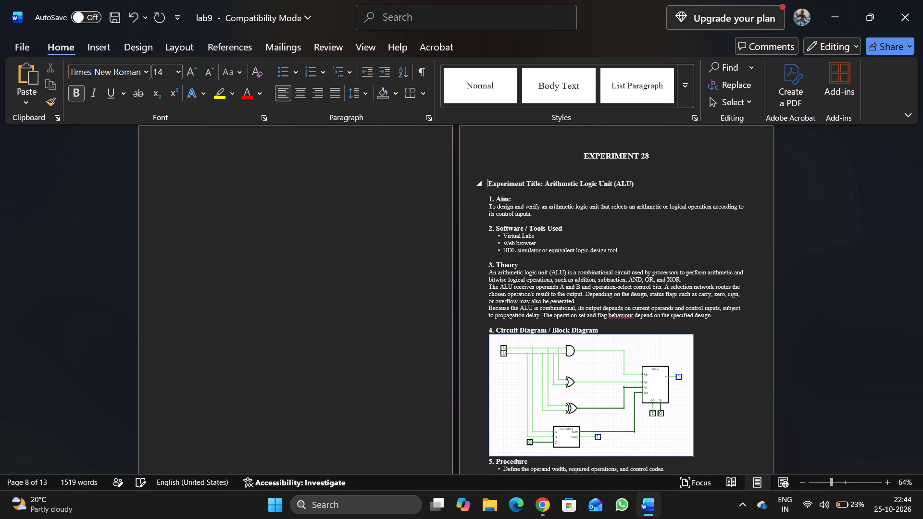
Remove the list number from Experiment 28's Aim heading and replace its indent with two spaces.
left_click(496, 202)
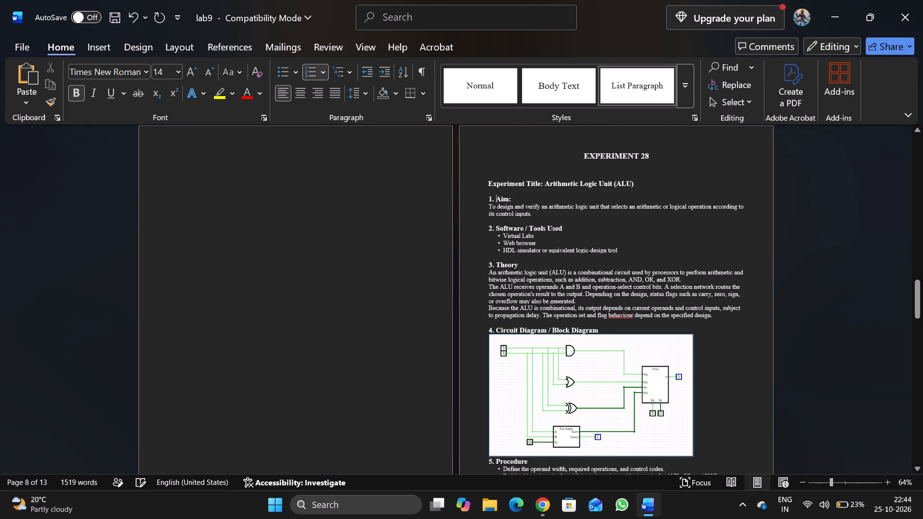
key("BackSpace")
key("BackSpace")
key("space")
key("space")
key("space")
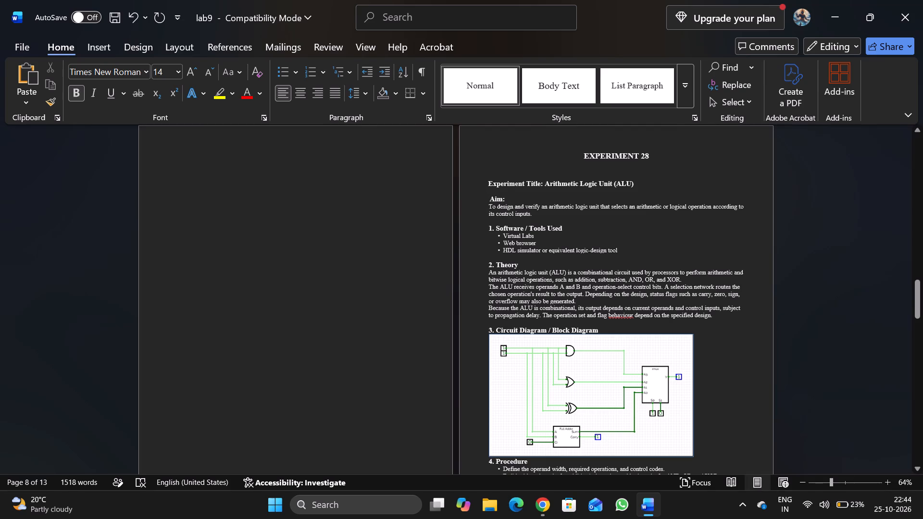
key("BackSpace")
Insert a blank line between Experiment 28's Aim heading and its paragraph.
left_click(508, 198)
key("Return")
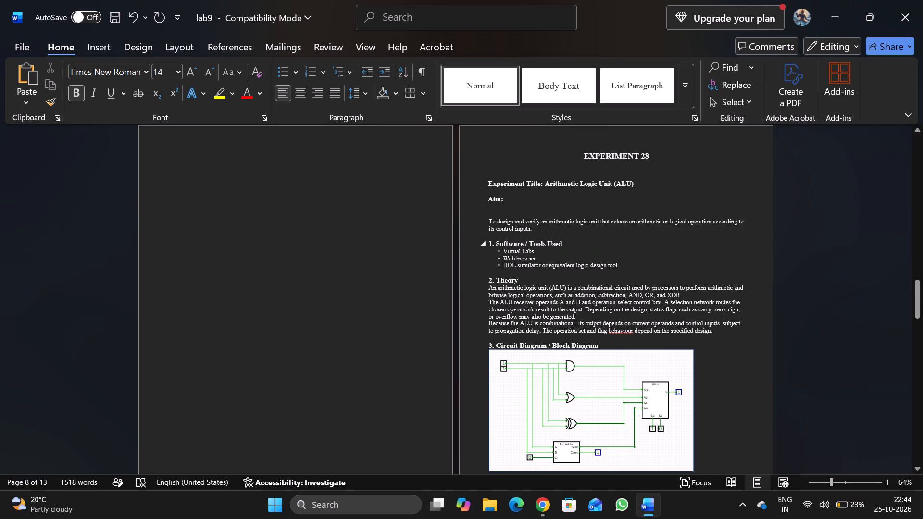
Remove the list number from Experiment 28's Software / Tools Used heading.
triple_click(492, 244)
key("BackSpace")
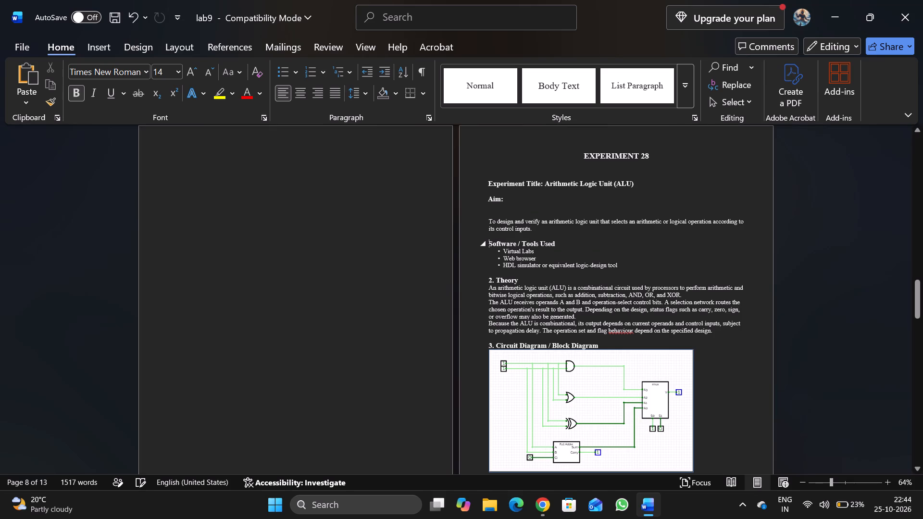
key("BackSpace")
Replace the indent of Experiment 28's Software / Tools Used heading with three spaces and insert a blank line below it.
key("BackSpace")
key("space")
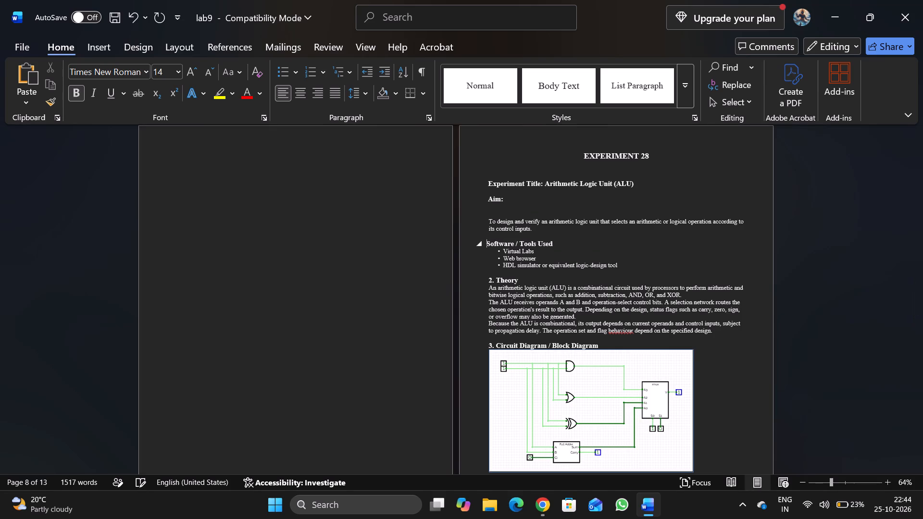
key("space")
key("space")
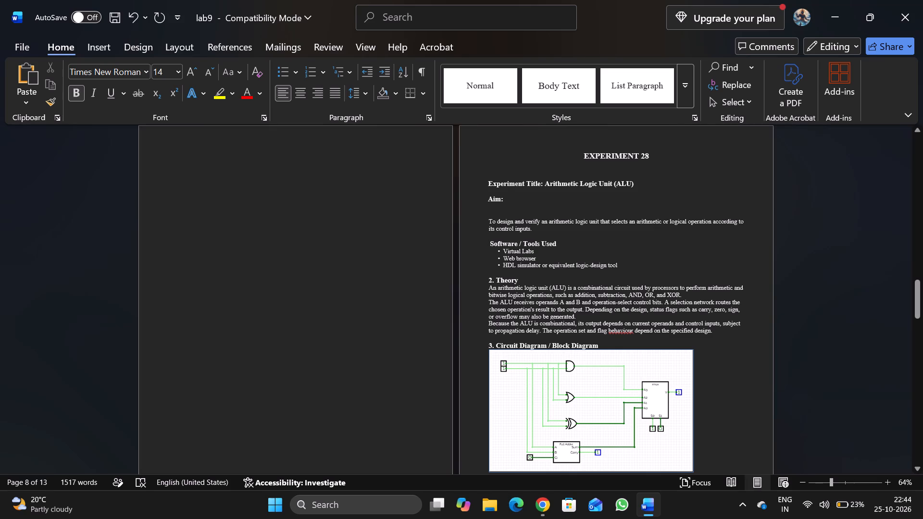
left_click(556, 247)
key("Return")
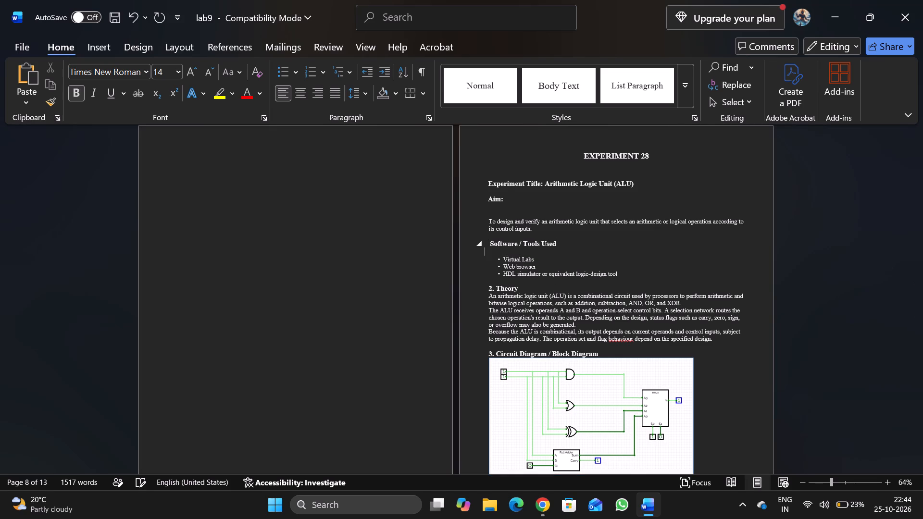
Remove the list number and its indent from Experiment 28's Theory heading and insert a blank line below it.
double_click(495, 286)
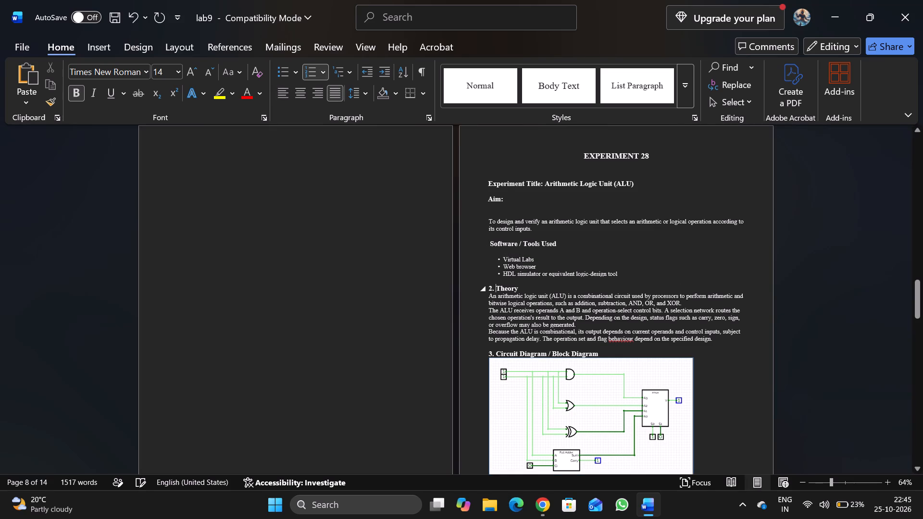
left_click(495, 286)
key("BackSpace")
key("BackSpace")
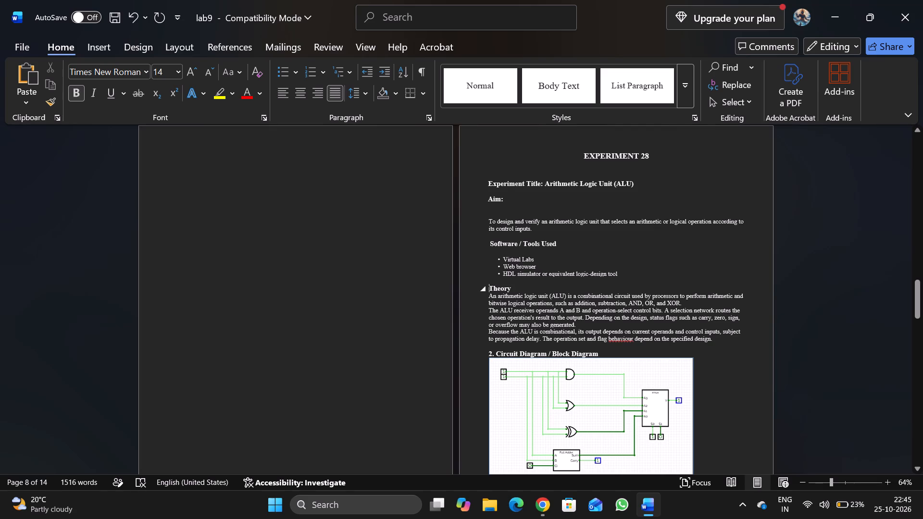
left_click(520, 284)
key("Return")
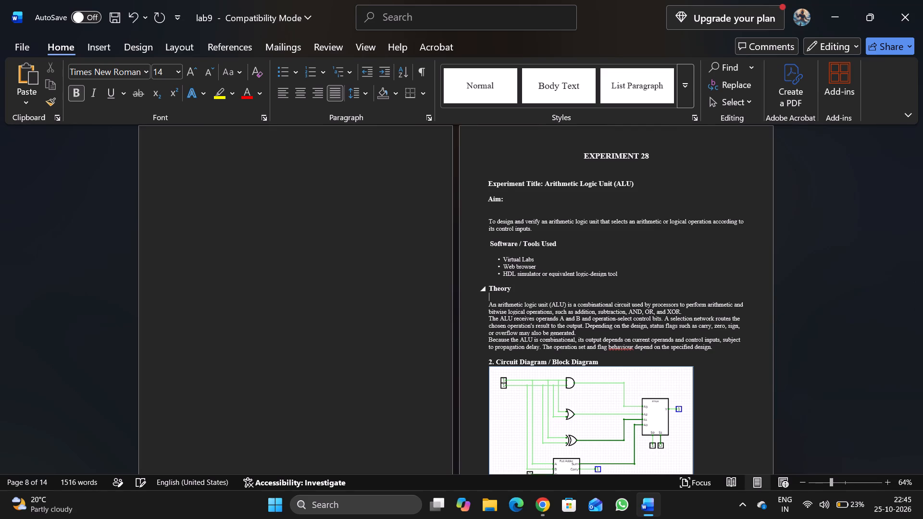
Remove the list number and its indent from Experiment 28's Circuit Diagram / Block Diagram heading and insert a blank line after the diagram.
scroll(520, 284, "down", 1)
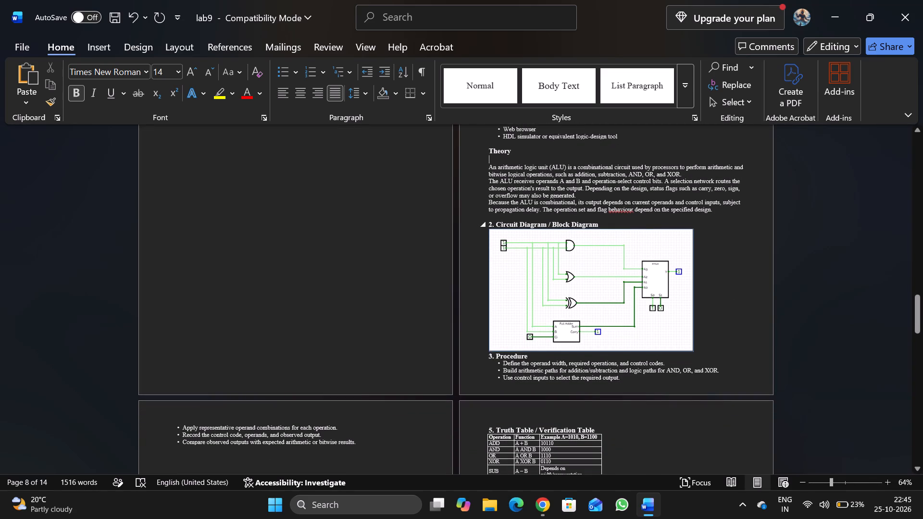
left_click(494, 223)
key("BackSpace")
key("BackSpace")
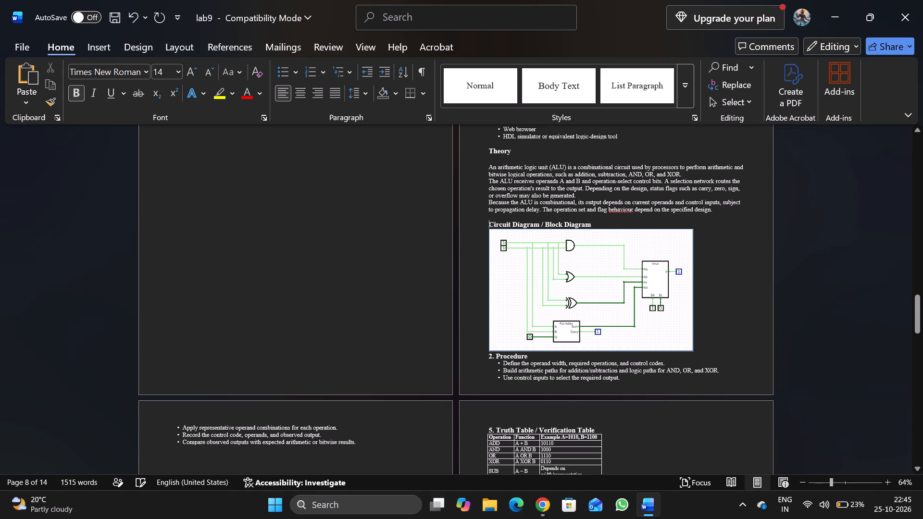
left_click(596, 223)
key("Return")
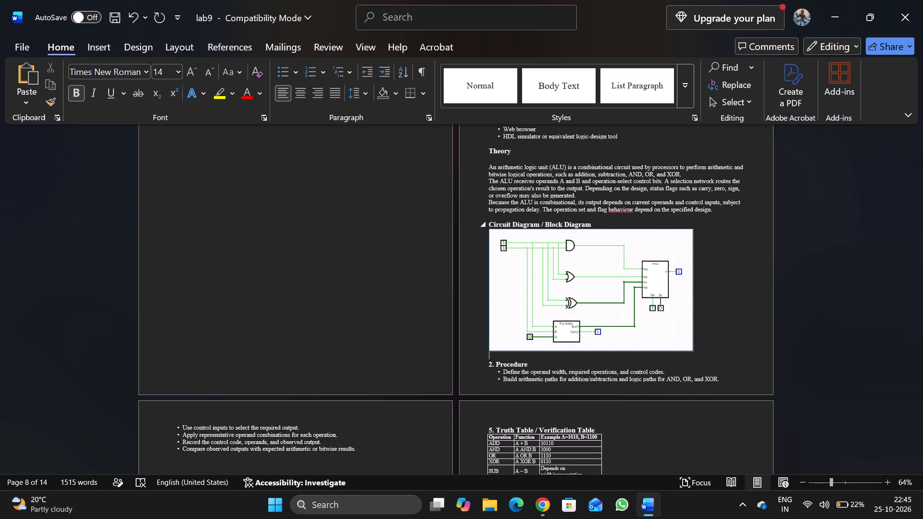
Remove the list number and indent from Experiment 28's Procedure heading and insert a blank line below it.
left_click(494, 363)
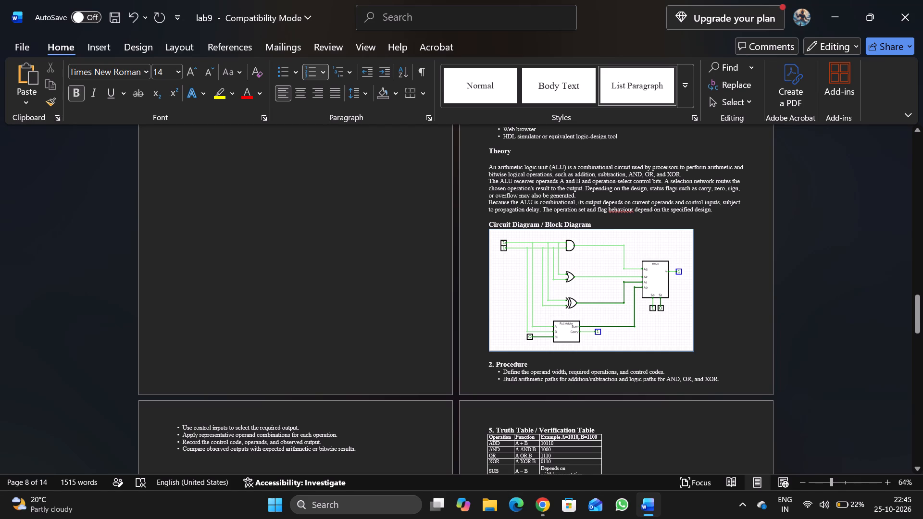
key("BackSpace")
key("BackSpace")
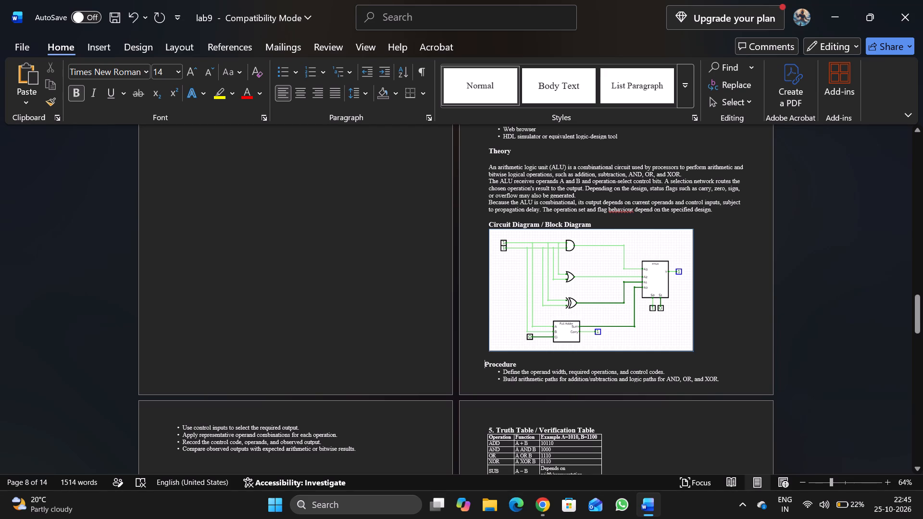
left_click(527, 367)
key("Return")
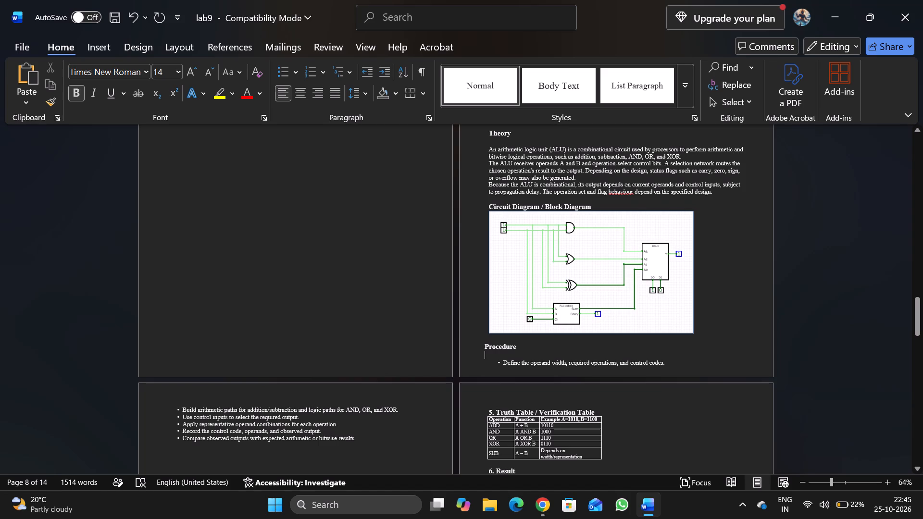
Insert three blank lines between the ALU circuit diagram and the Procedure heading to move the whole Procedure section onto the following page.
left_click(521, 338)
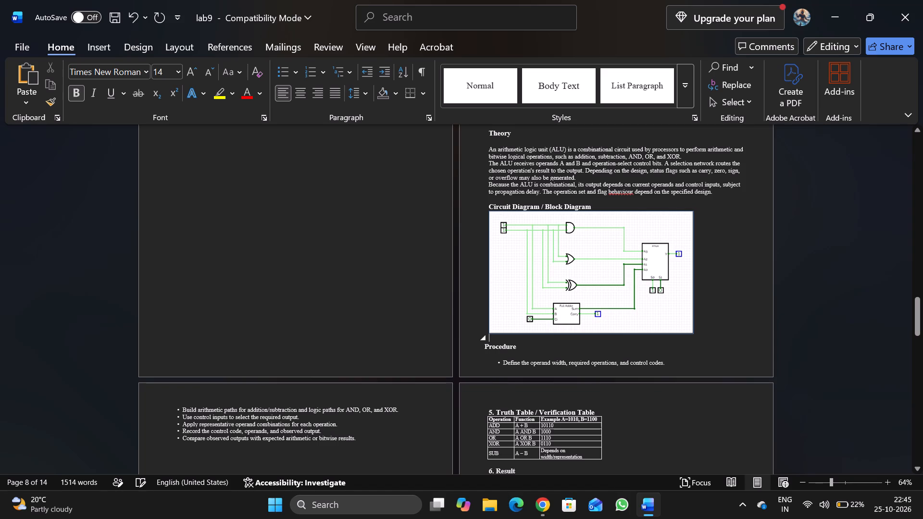
key("Return")
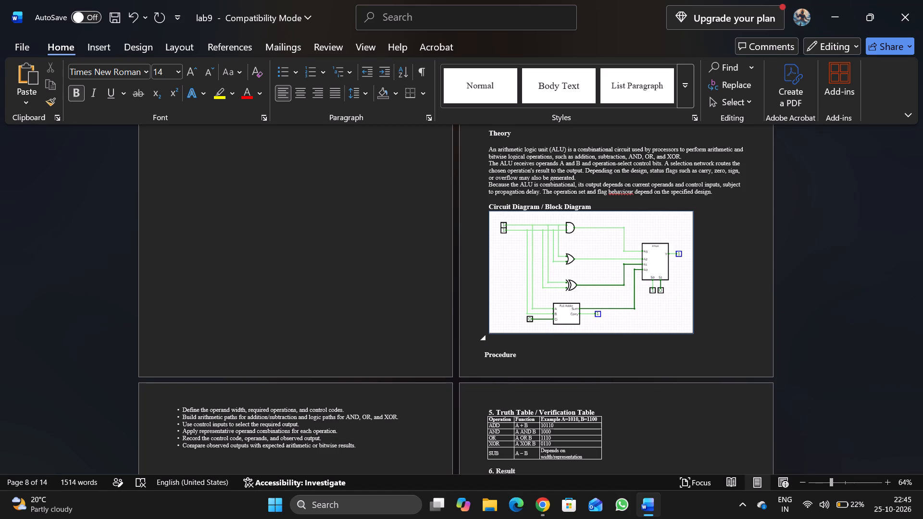
key("BackSpace")
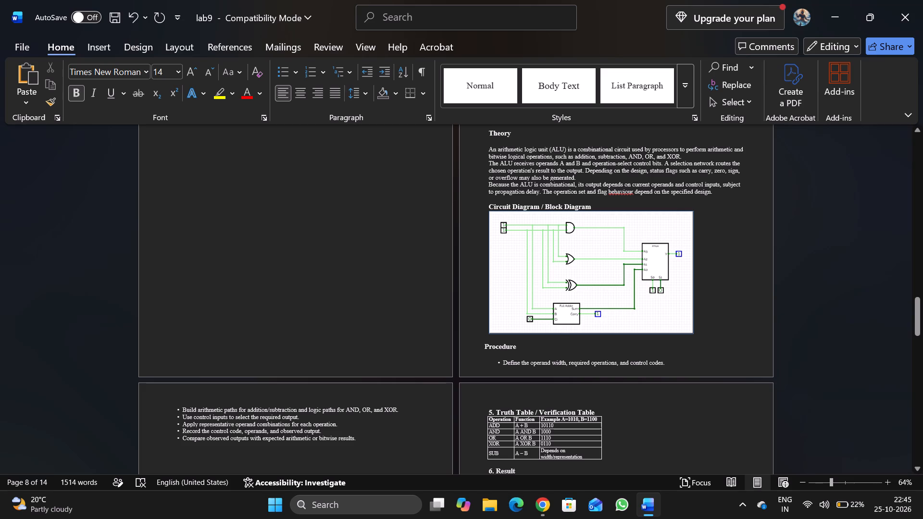
scroll(539, 360, "up", 1)
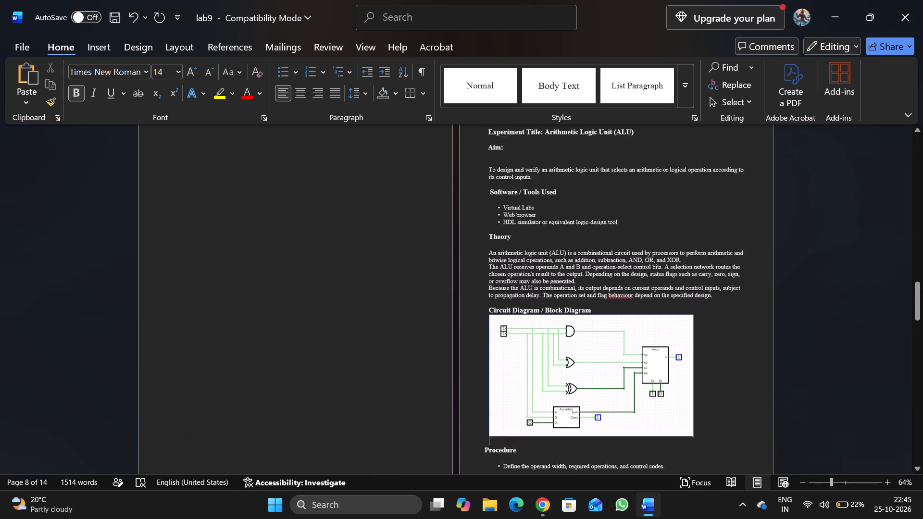
scroll(539, 360, "up", 1)
scroll(539, 360, "down", 1)
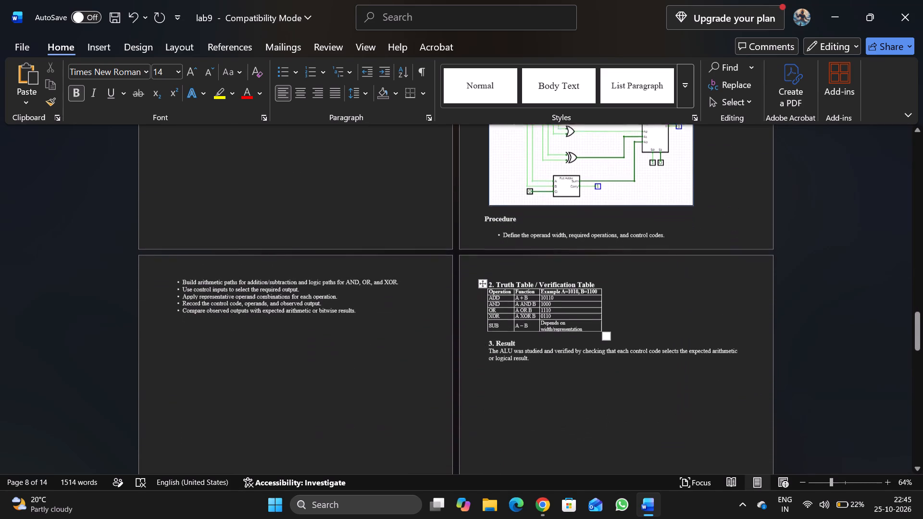
scroll(539, 360, "down", 1)
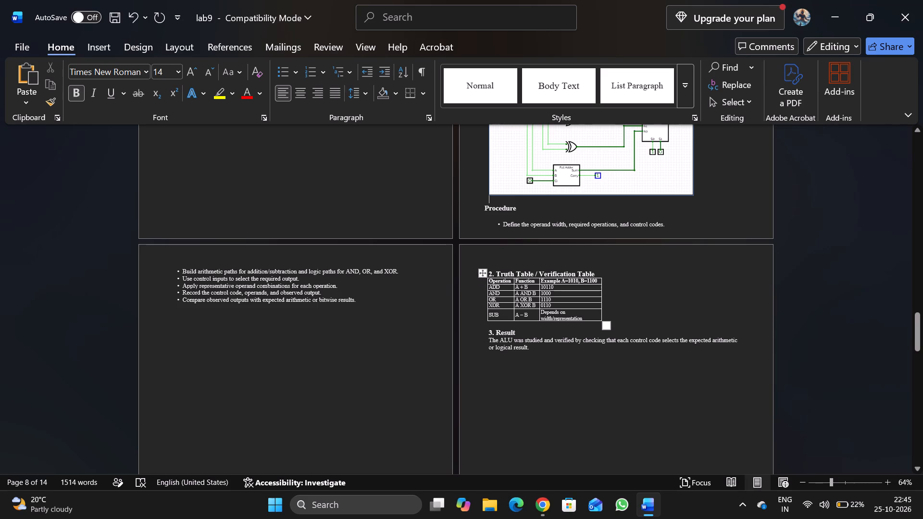
key("Return")
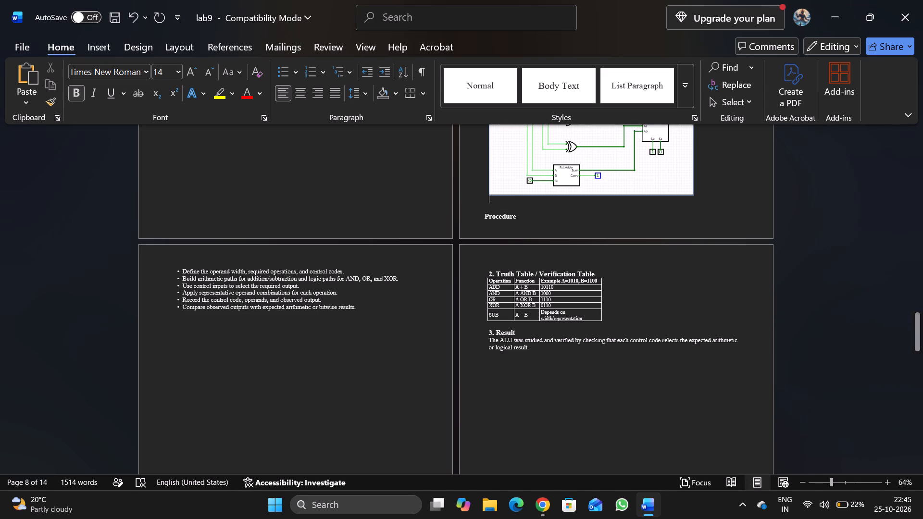
key("Return")
key("Return")
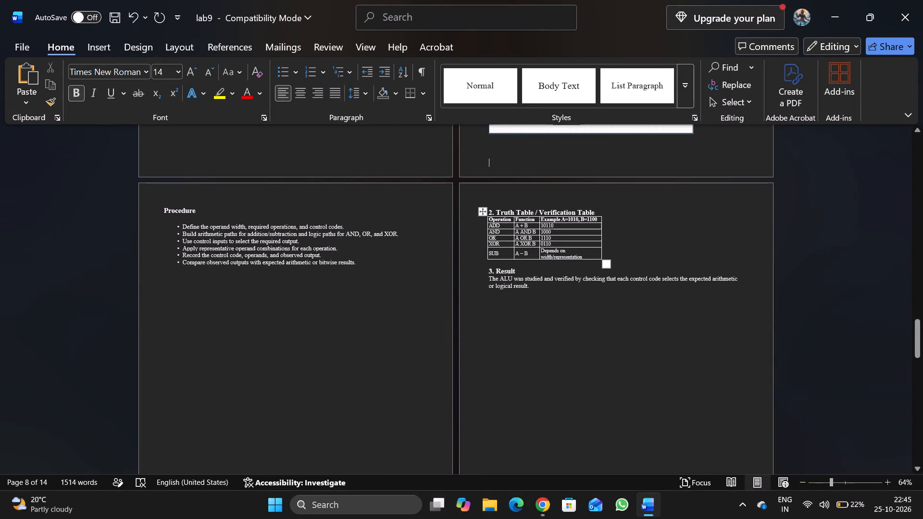
Delete the trailing space after the last bullet of Experiment 28's Procedure.
left_click(385, 279)
scroll(385, 279, "down", 1)
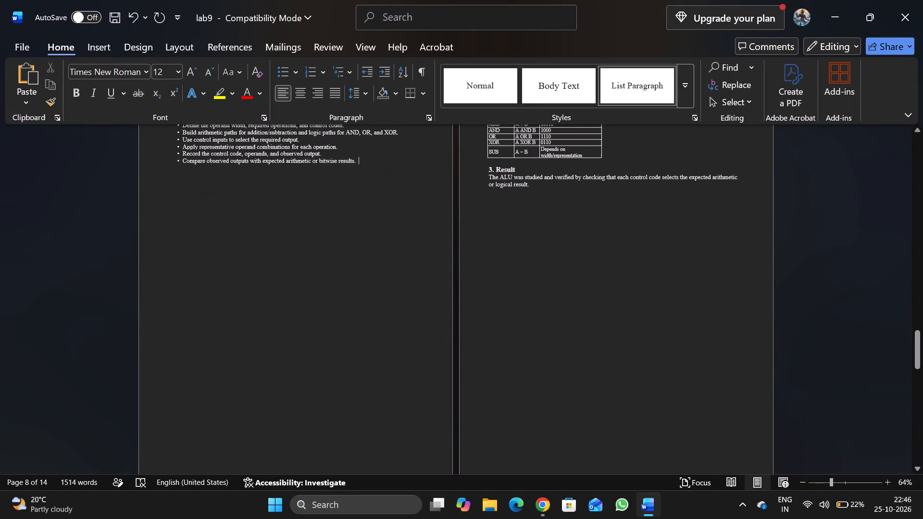
key("BackSpace")
key("BackSpace")
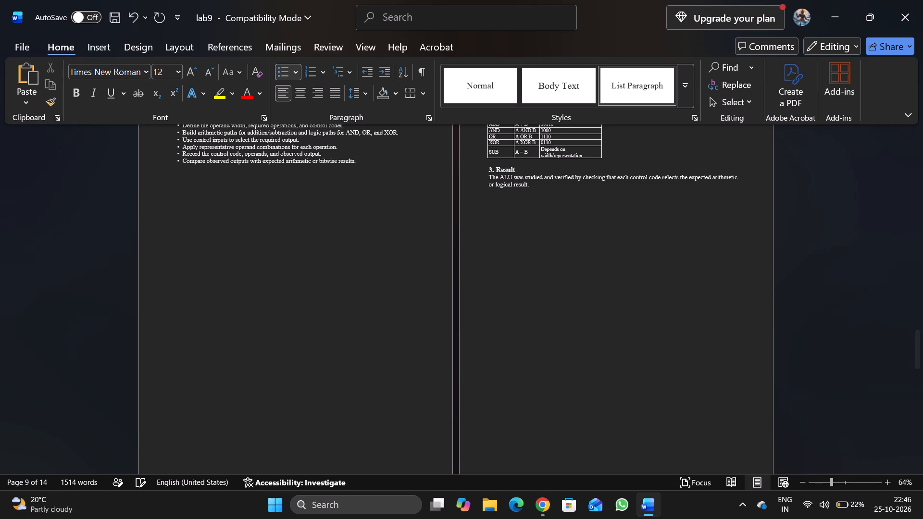
Remove the list number and indent from Experiment 28's Truth Table / Verification Table heading and insert a blank line above its table.
key("Down")
scroll(385, 279, "up", 1)
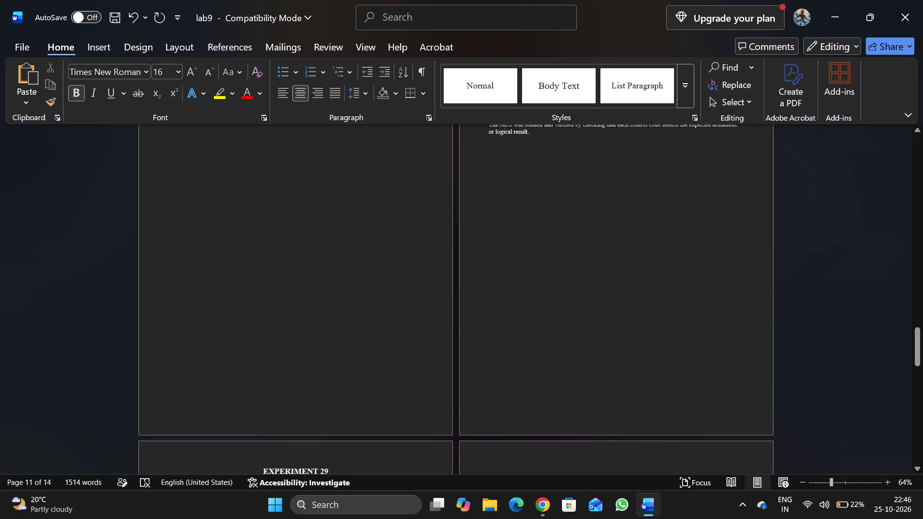
scroll(385, 279, "up", 1)
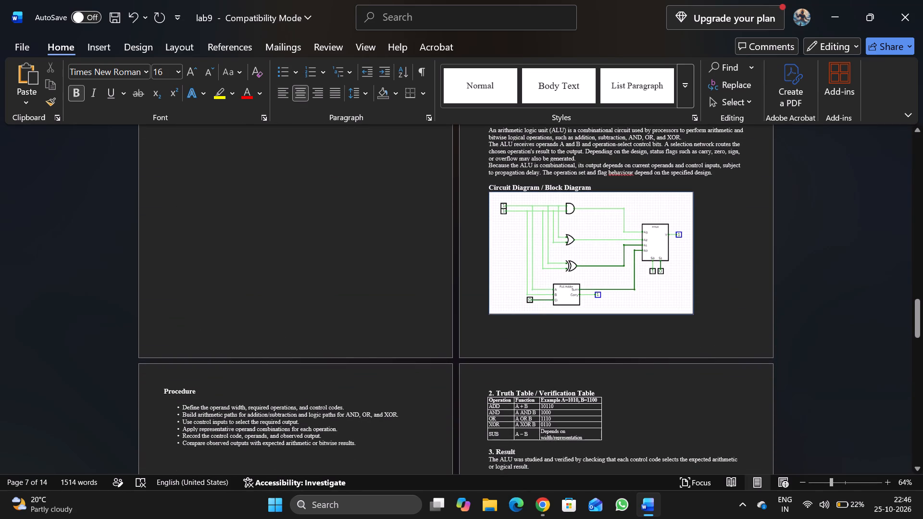
key("Right")
key("Up")
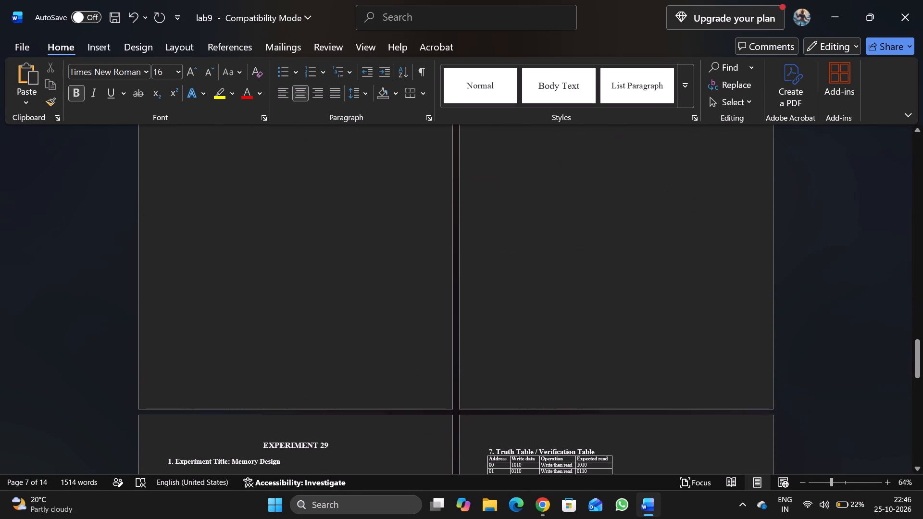
scroll(433, 298, "up", 1)
left_click(495, 357)
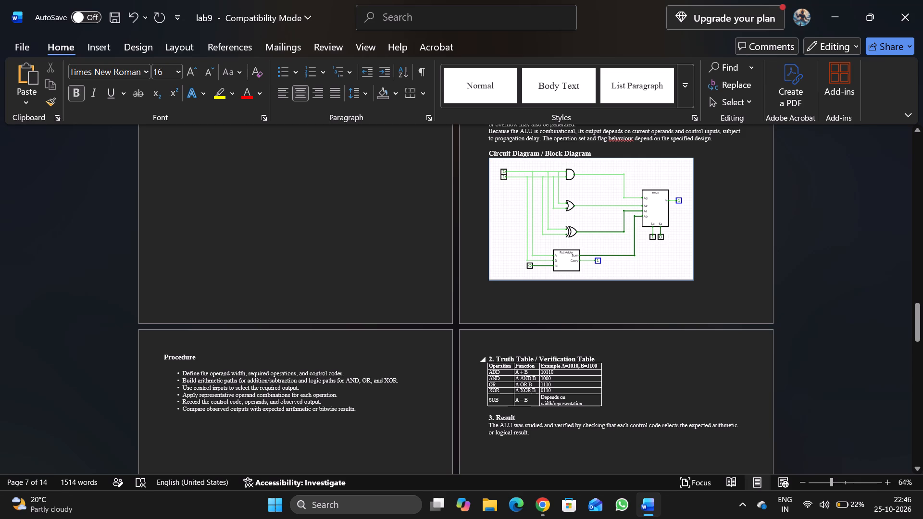
key("BackSpace")
key("BackSpace")
key("BackSpace")
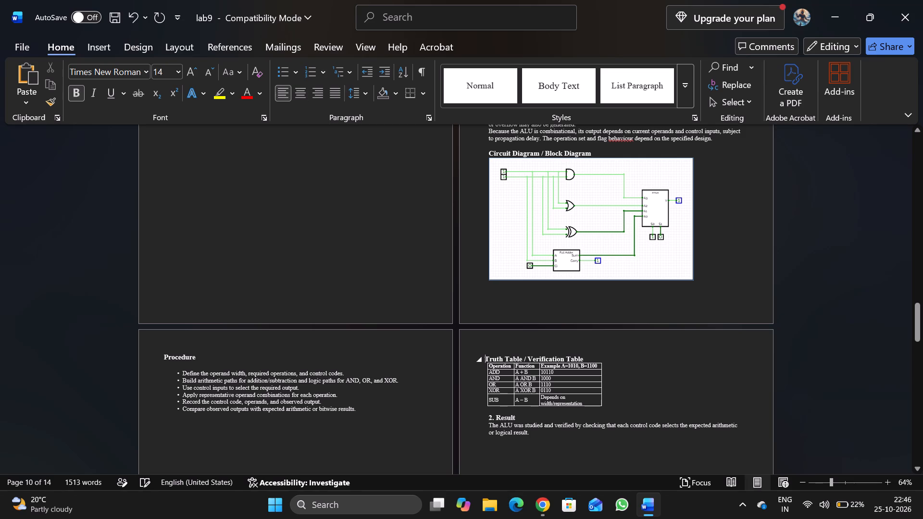
left_click(587, 358)
key("Return")
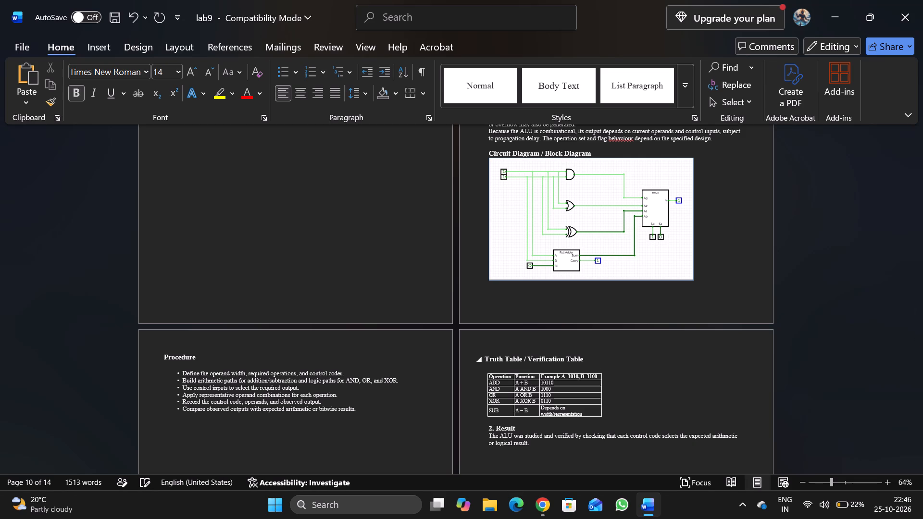
Remove the list number and indent from Experiment 28's Result heading and insert a blank line below it.
left_click(496, 428)
key("BackSpace")
key("BackSpace")
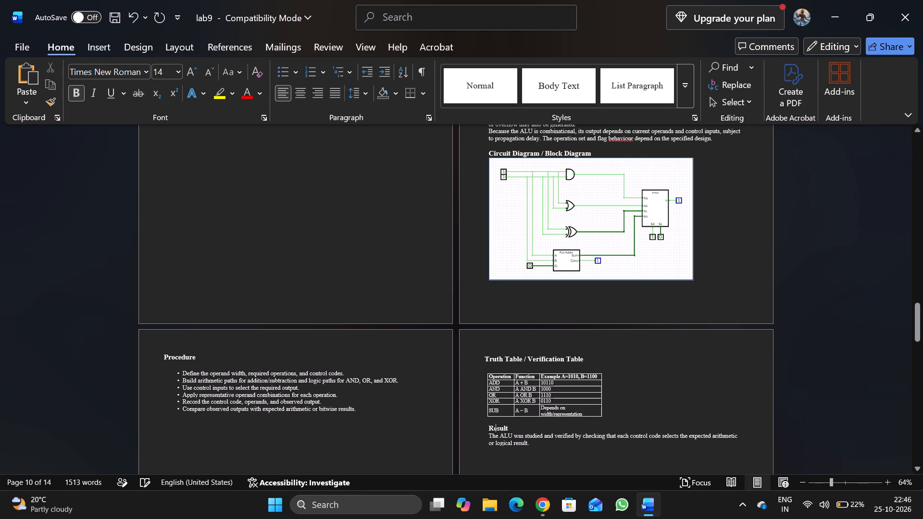
key("BackSpace")
key("Right")
key("Right")
key("Right")
key("Right")
key("Right")
key("Right")
key("Return")
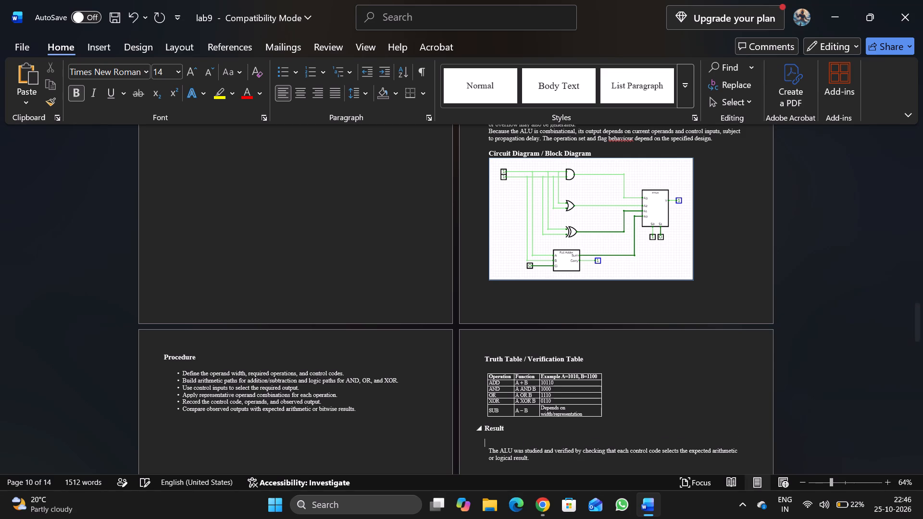
Copy Experiment 28's Truth Table / Verification Table and Result sections, and delete them from their separate page.
scroll(496, 428, "down", 1)
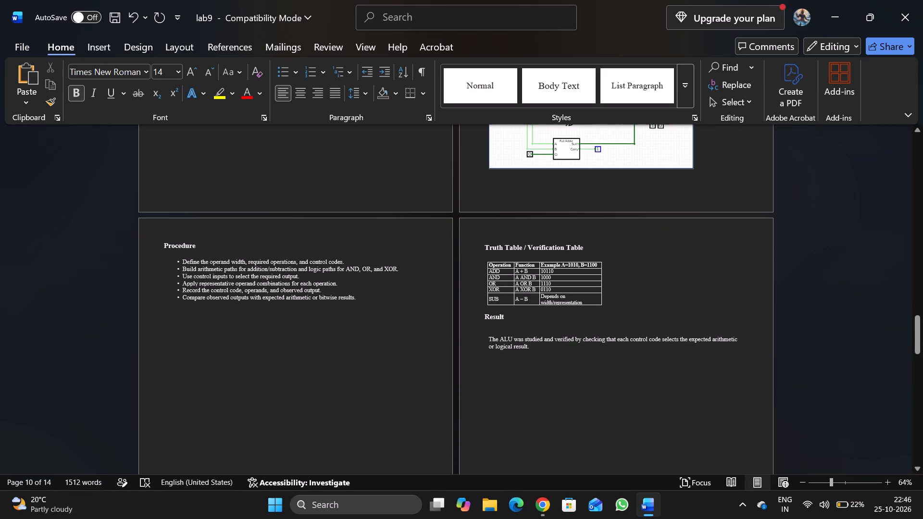
left_click_drag(530, 350, 483, 274)
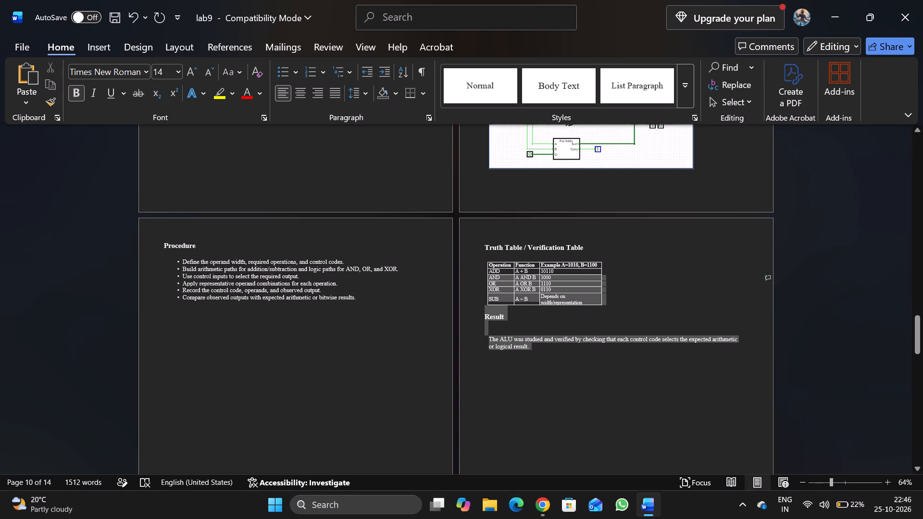
left_click_drag(483, 274, 483, 242)
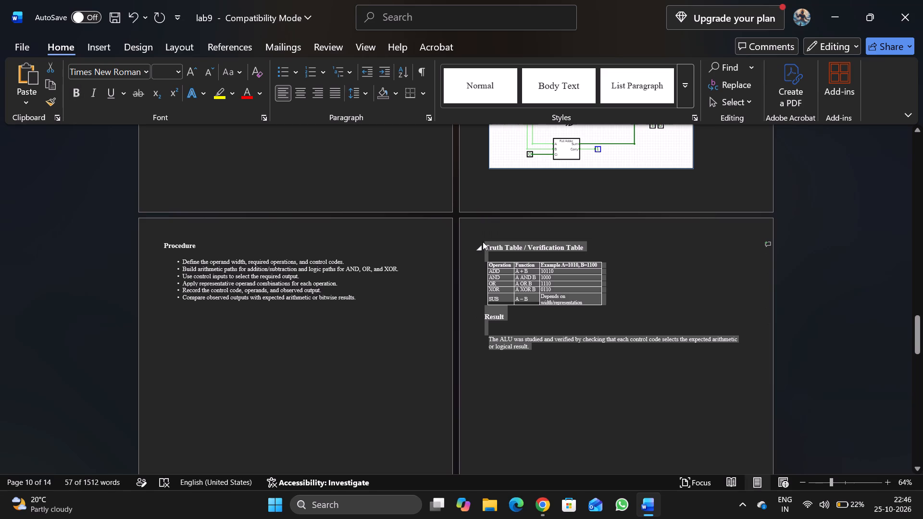
key("ctrl+c")
key("BackSpace")
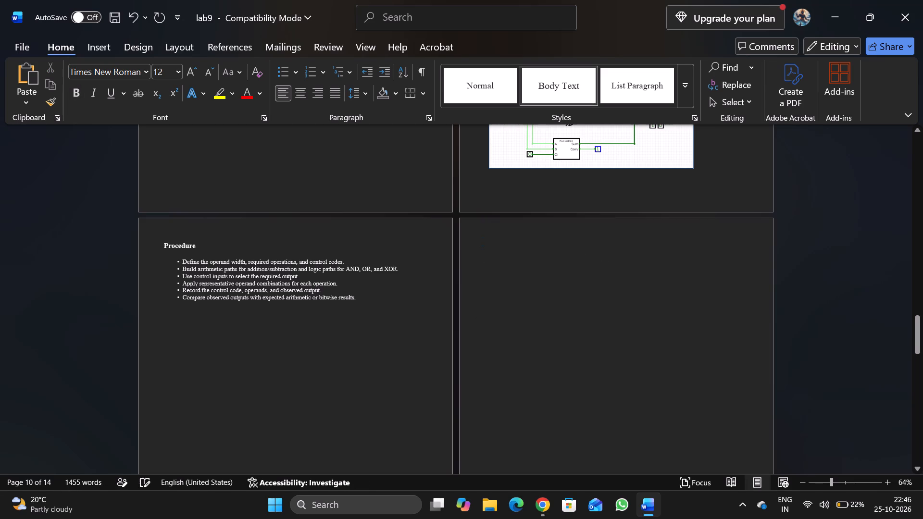
End the bulleted list after Experiment 28's last Procedure bullet and paste the copied Truth Table and Result sections below it.
left_click(262, 340)
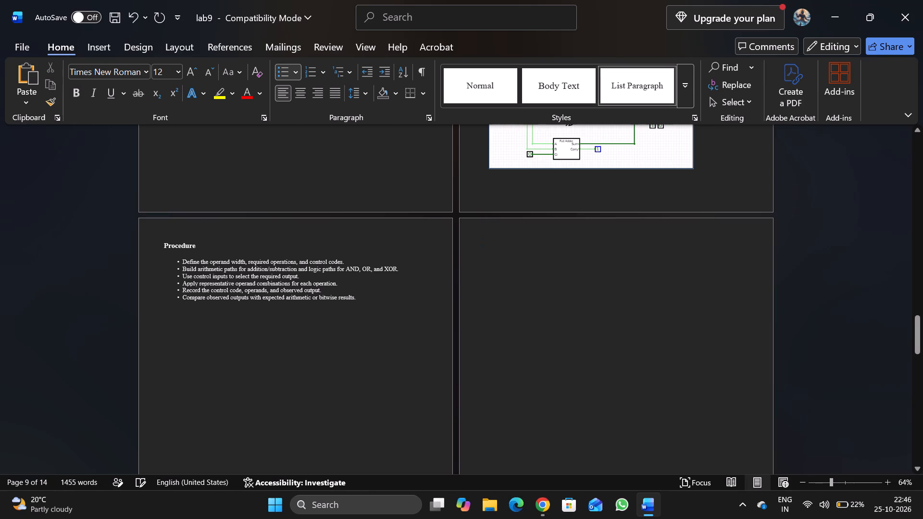
key("Right")
key("Right")
key("Right")
key("Right")
key("Right")
key("Right")
key("Right")
key("Right")
key("Right")
key("Right")
key("Right")
key("Right")
key("Right")
key("Right")
key("Right")
key("Right")
key("Right")
key("Right")
key("Right")
key("Right")
key("Right")
key("Left")
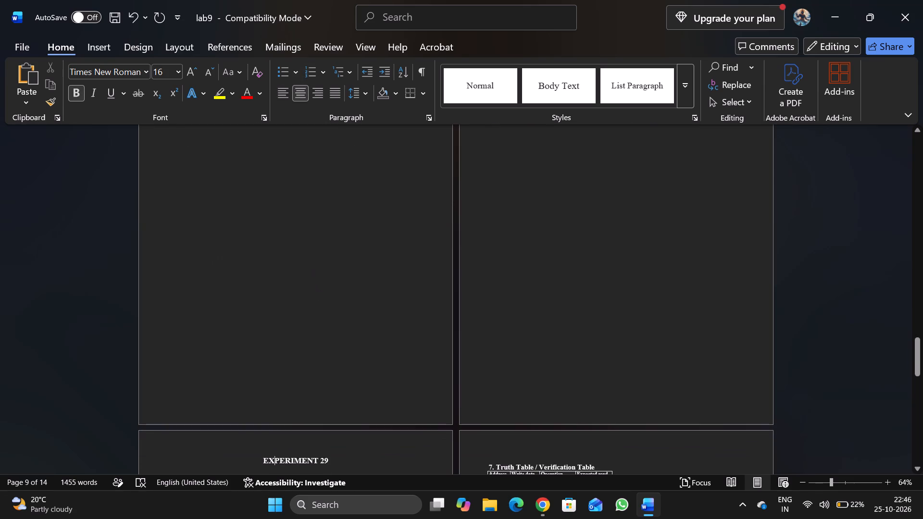
key("Left")
key("Up")
key("Up")
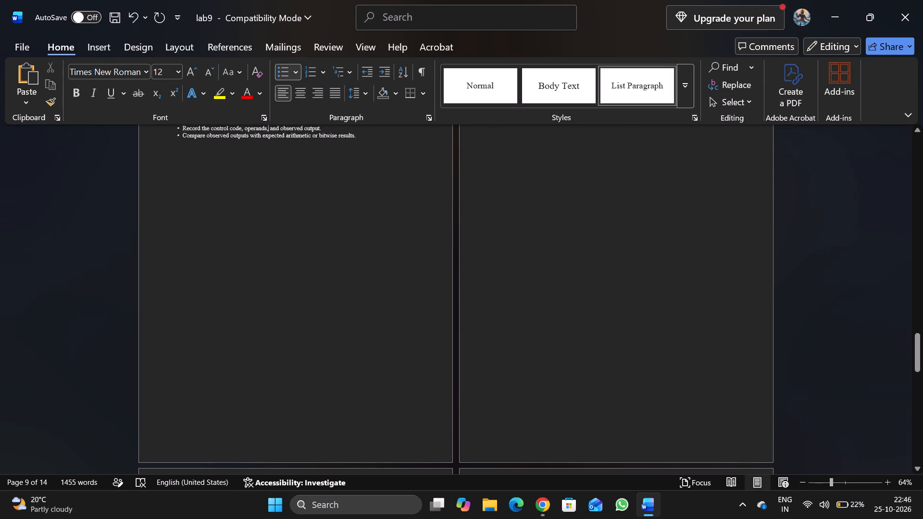
key("Right")
key("Right")
key("Down")
key("Down")
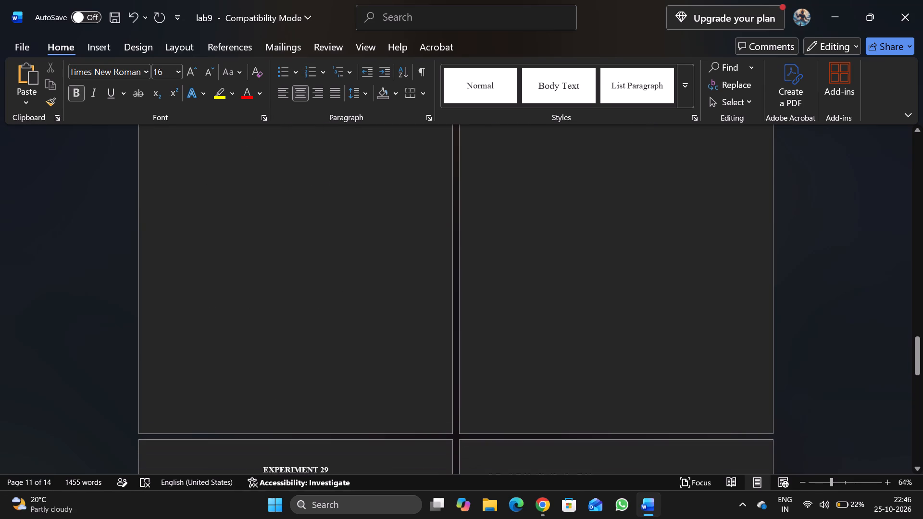
key("Up")
key("Right")
key("Right")
key("Right")
key("Right")
key("Right")
key("Right")
key("Right")
key("Right")
key("Right")
key("Right")
key("Right")
key("Right")
key("Right")
key("Right")
key("Right")
key("Right")
key("Right")
key("Right")
key("Right")
key("Right")
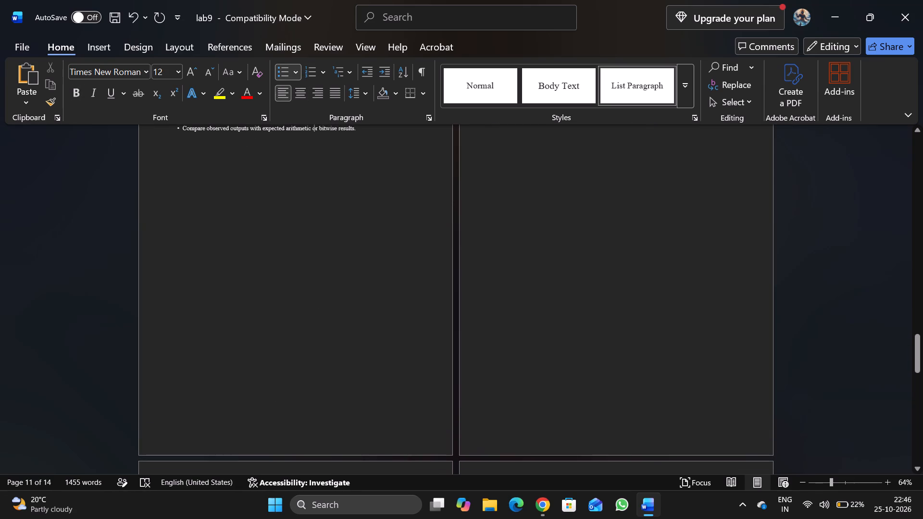
key("Right")
key("Right")
key("Right")
key("Right")
key("Right")
key("Return")
key("Return")
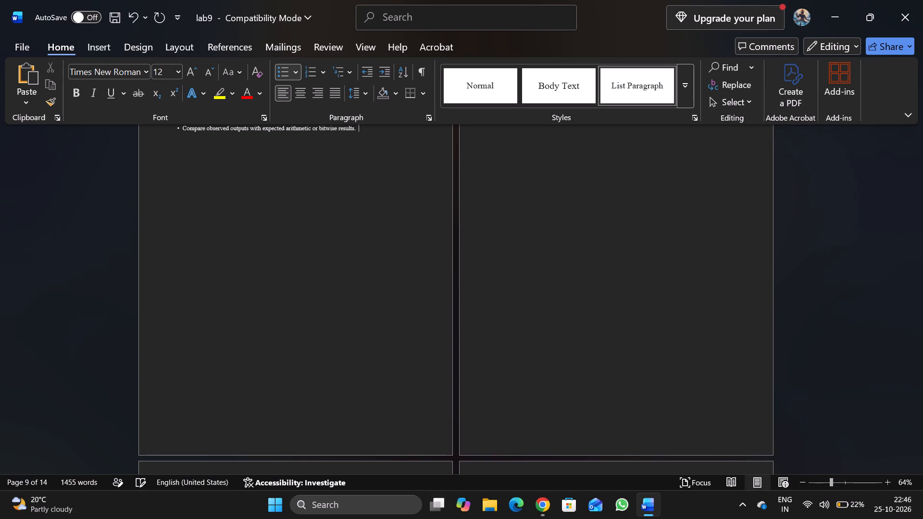
key("Return")
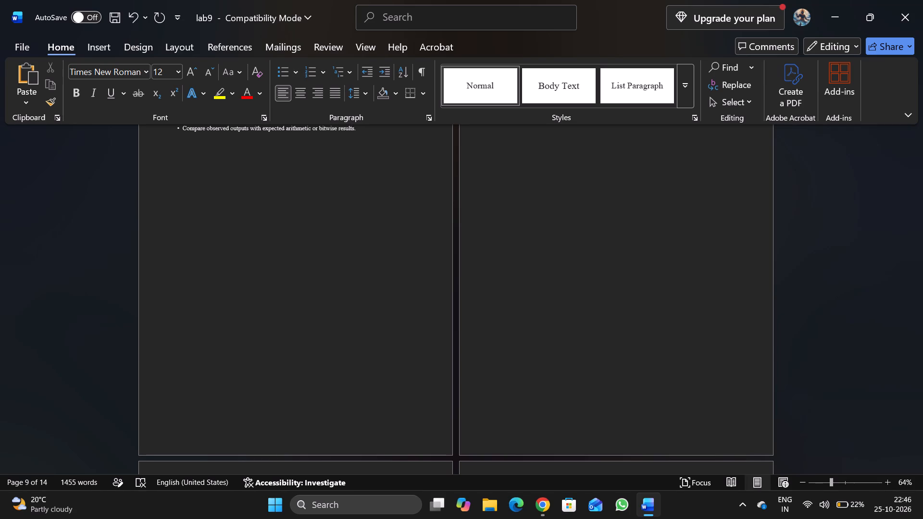
key("Return")
key("Return")
scroll(271, 340, "up", 1)
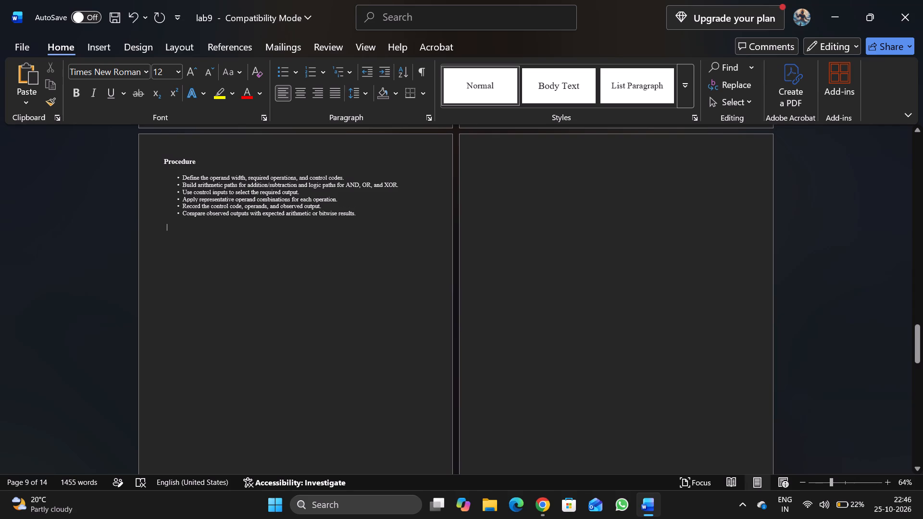
key("ctrl+v")
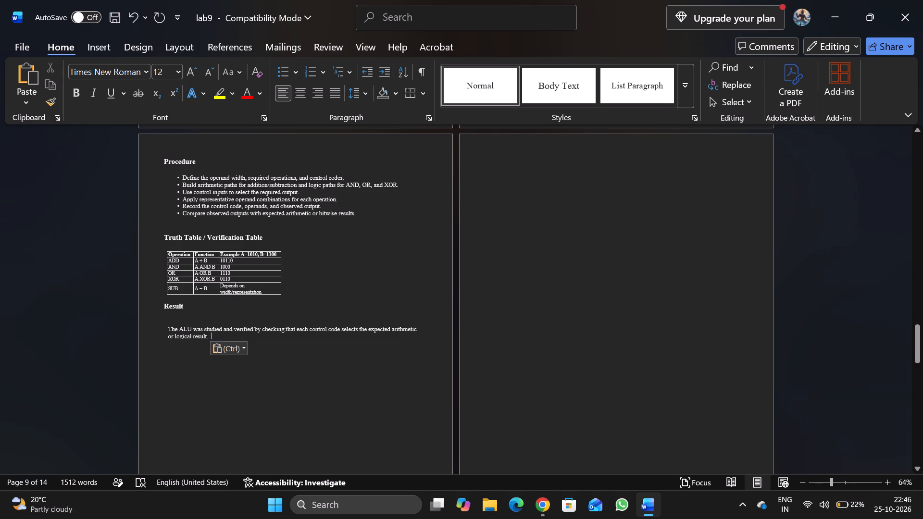
Delete the extra blank line above Experiment 28's Truth Table / Verification Table heading.
left_click(196, 229)
key("BackSpace")
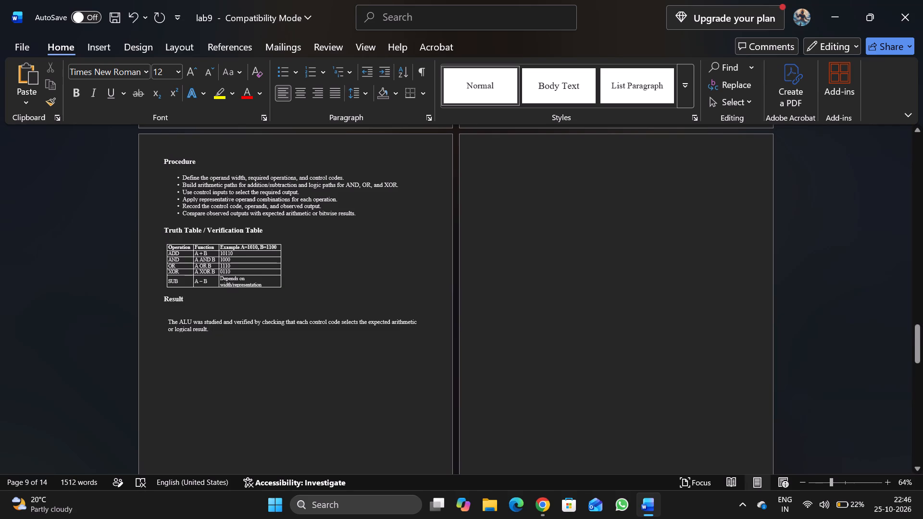
Examine the page layout of Experiments 27 to 29 with the document zoomed out to 45%.
left_click(510, 324)
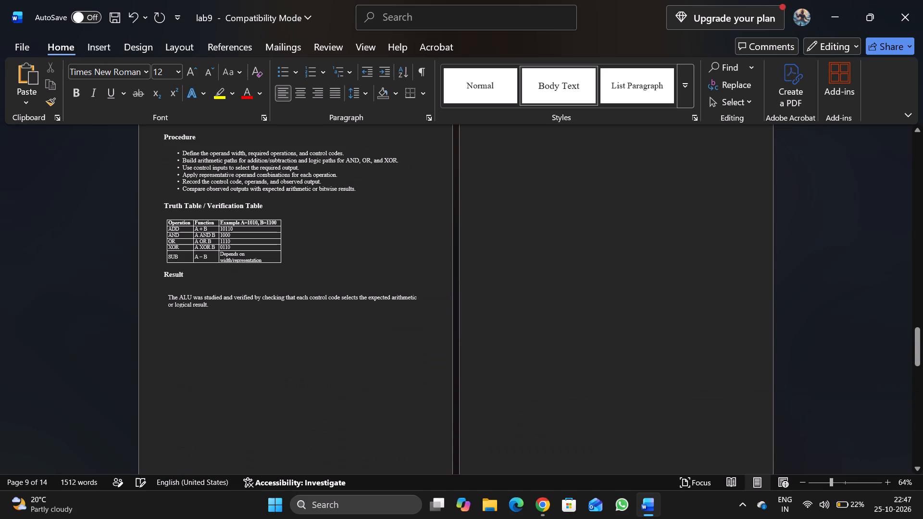
left_click(528, 366)
left_click(528, 366)
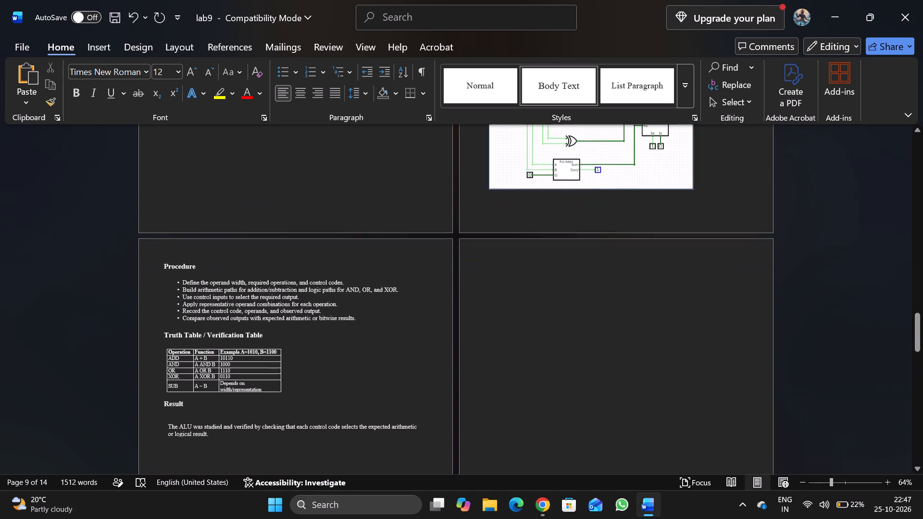
scroll(528, 366, "down", 2)
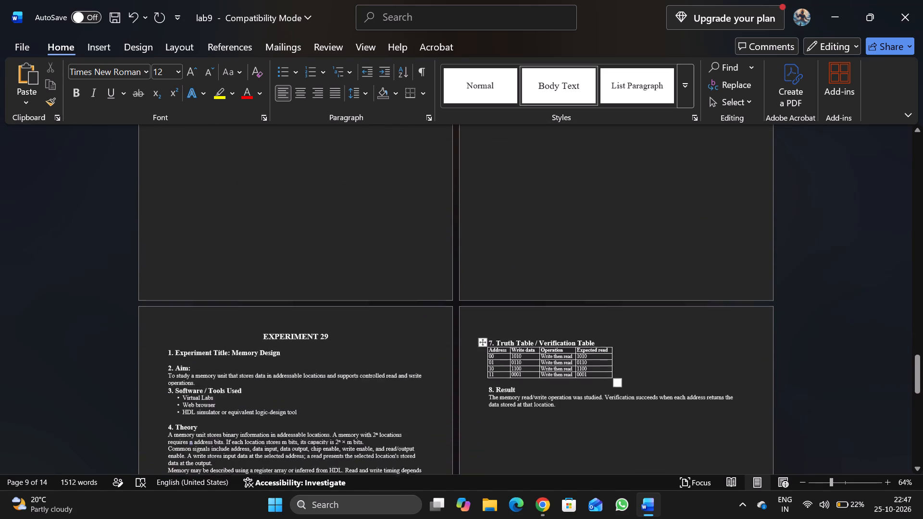
scroll(528, 366, "down", 3)
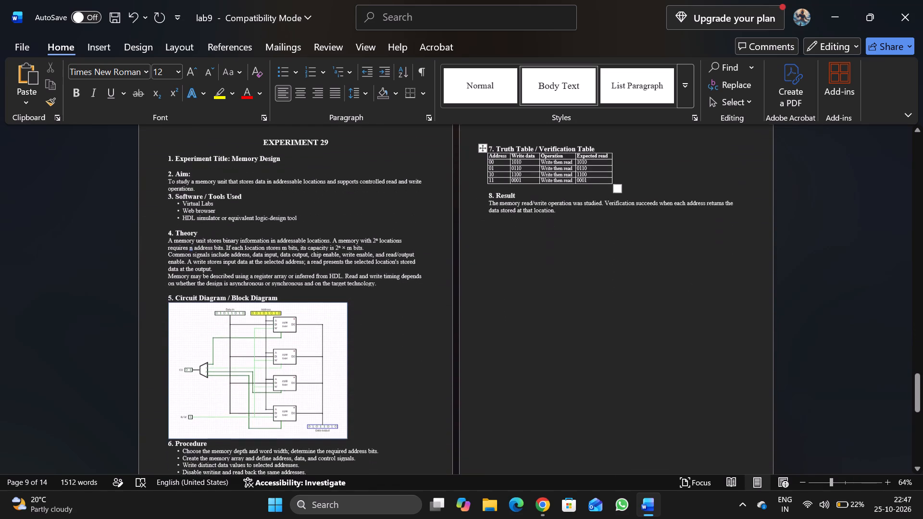
scroll(528, 366, "down", 1)
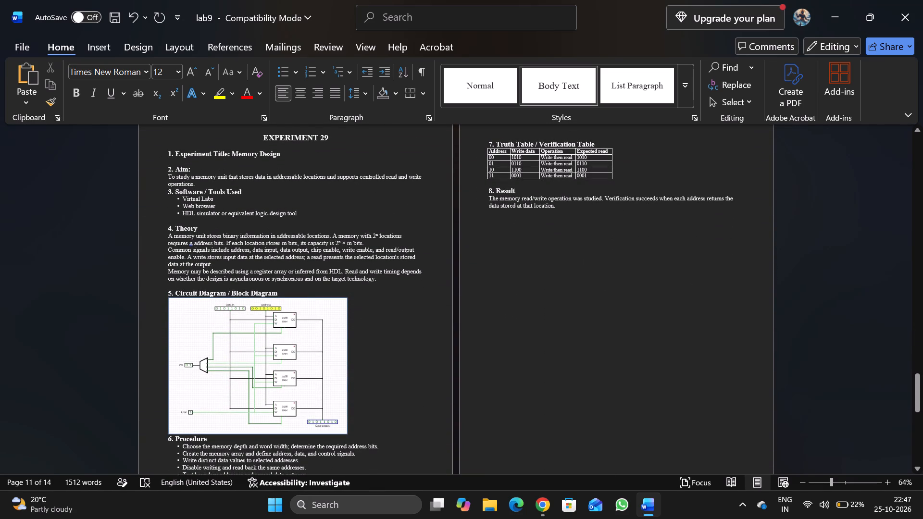
left_click(817, 483)
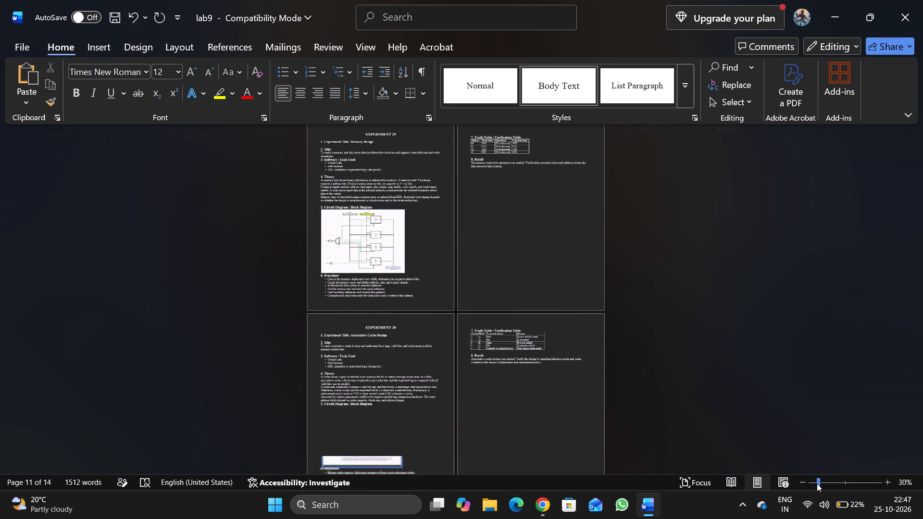
left_click(823, 482)
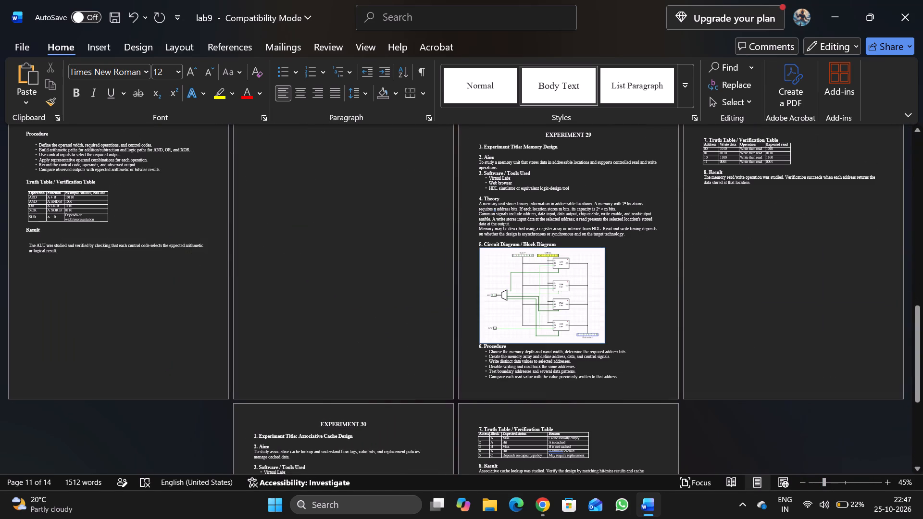
scroll(566, 339, "up", 2)
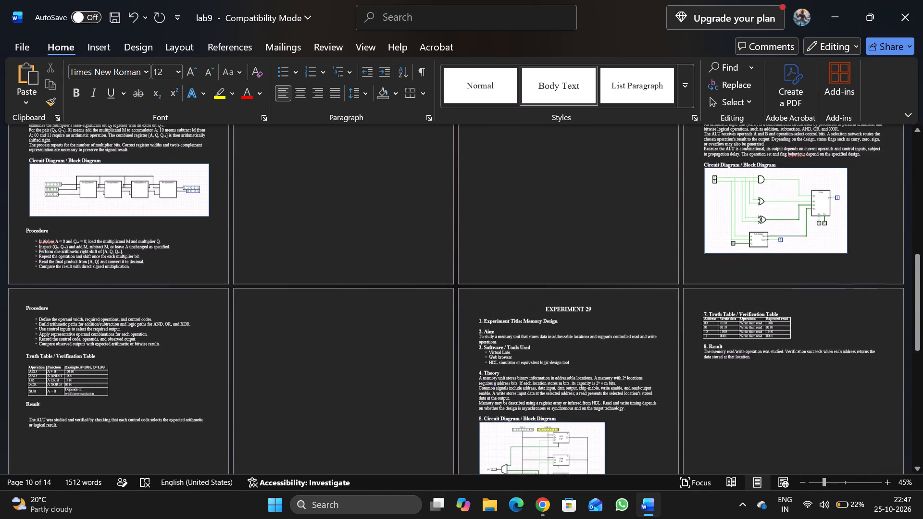
scroll(566, 339, "up", 2)
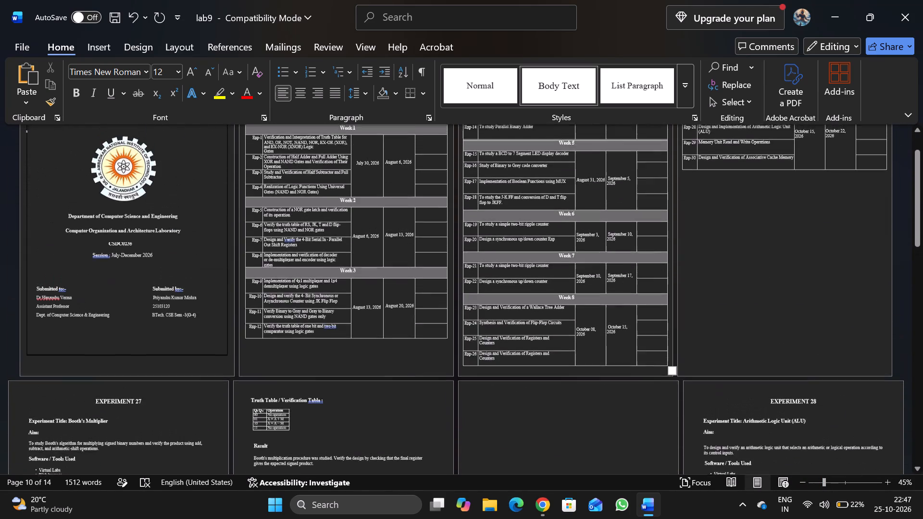
scroll(566, 339, "up", 1)
scroll(566, 339, "down", 1)
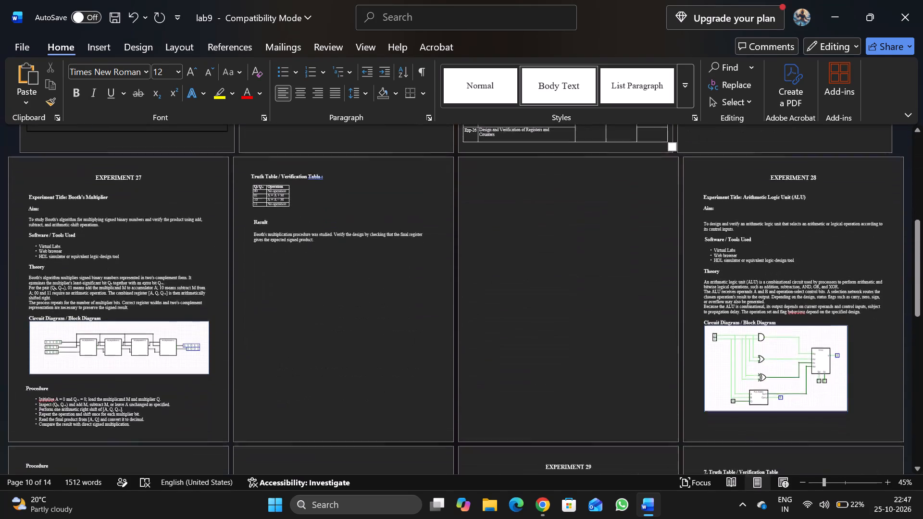
scroll(566, 339, "down", 2)
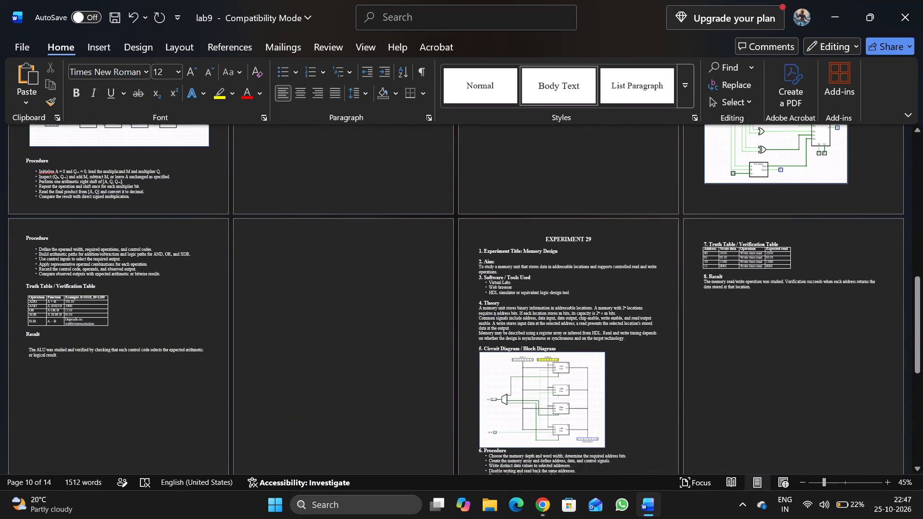
Insert a blank line below the EXPERIMENT 29 heading.
left_click(594, 239)
key("Return")
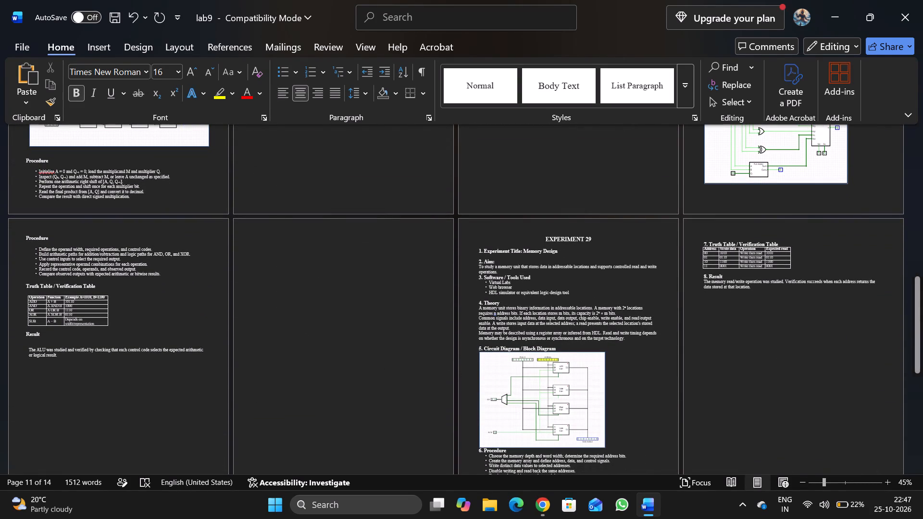
Remove the list number from Experiment 29's "Experiment Title: Memory Design" heading.
key("Down")
key("Left")
key("Left")
key("Left")
key("Left")
key("Left")
key("Left")
key("Left")
key("Left")
key("Left")
key("Left")
key("Left")
key("Left")
key("Left")
key("Left")
key("Left")
key("Left")
key("Left")
key("Left")
key("Left")
key("Left")
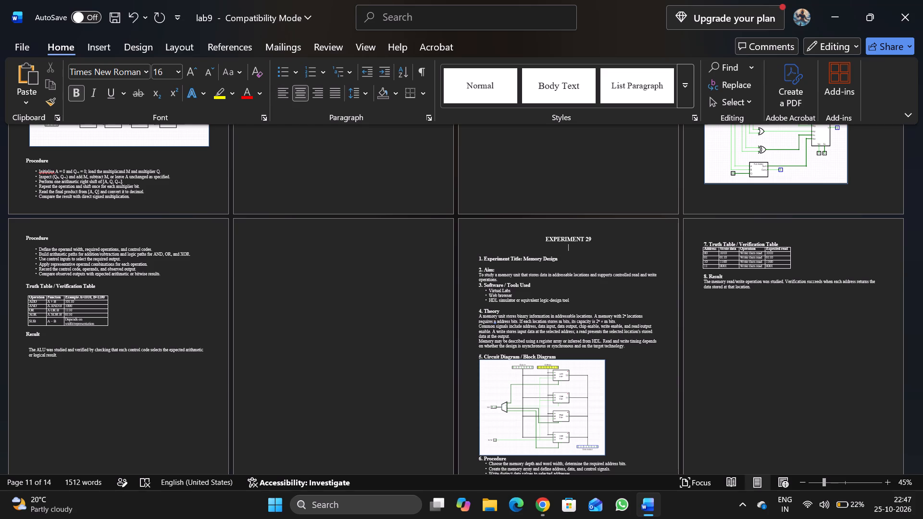
key("Right")
key("BackSpace")
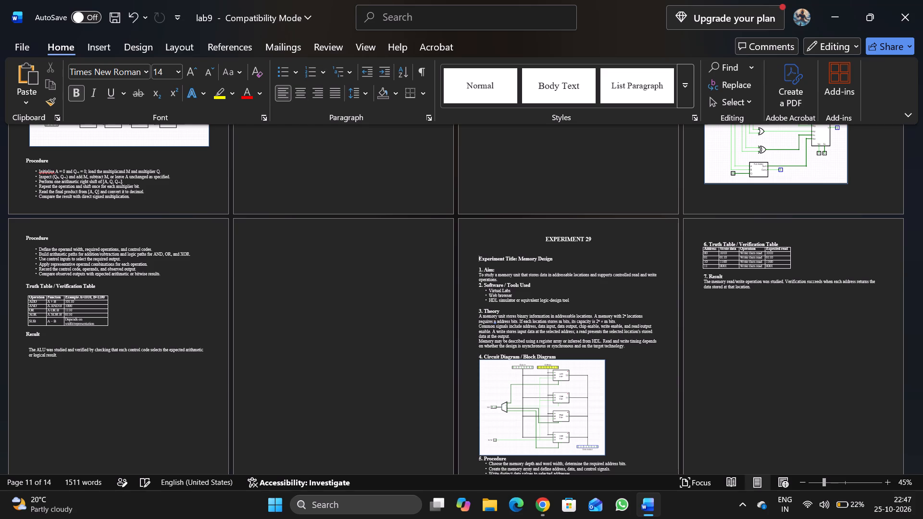
Remove the list number and indent from Experiment 29's Aim heading and put two spaces in front of it.
key("Down")
key("BackSpace")
key("BackSpace")
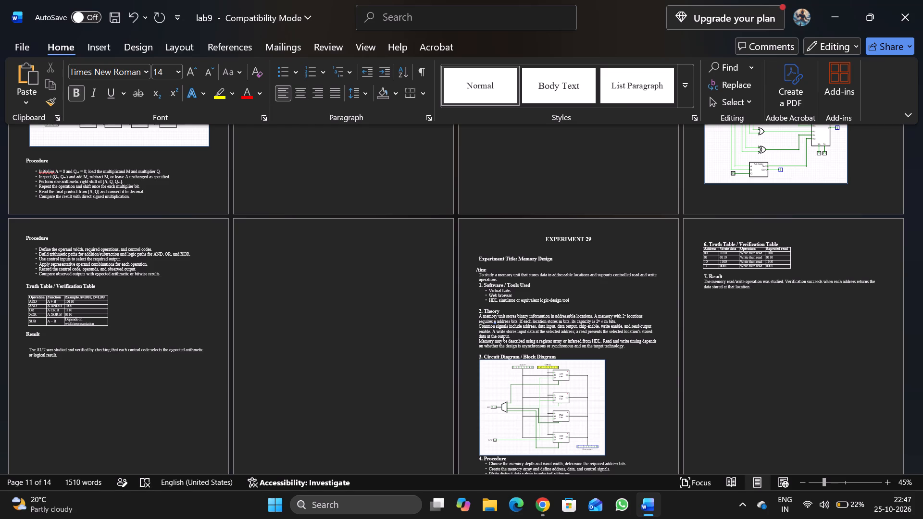
key("space")
key("space")
key("space")
key("BackSpace")
Insert a blank line below Experiment 29's Aim heading and another after the Aim text.
key("Right")
key("Right")
key("Right")
key("Right")
key("Return")
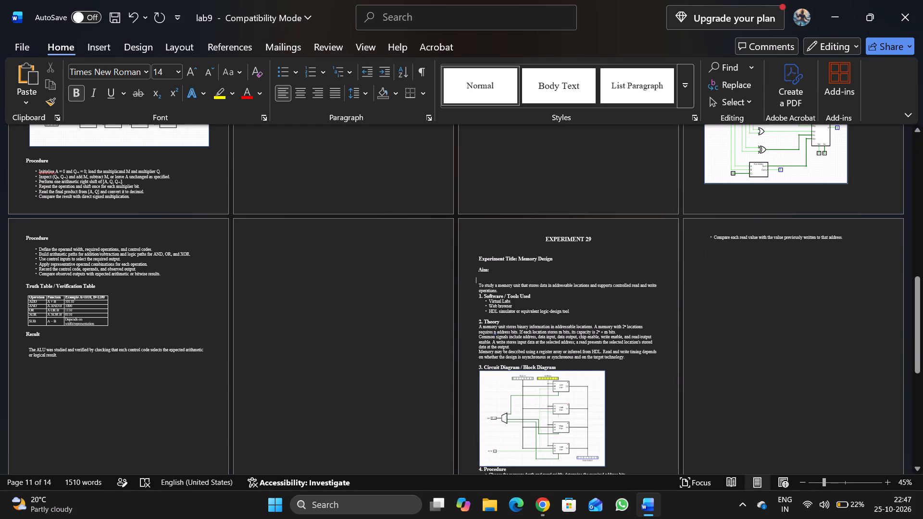
left_click(507, 288)
key("Return")
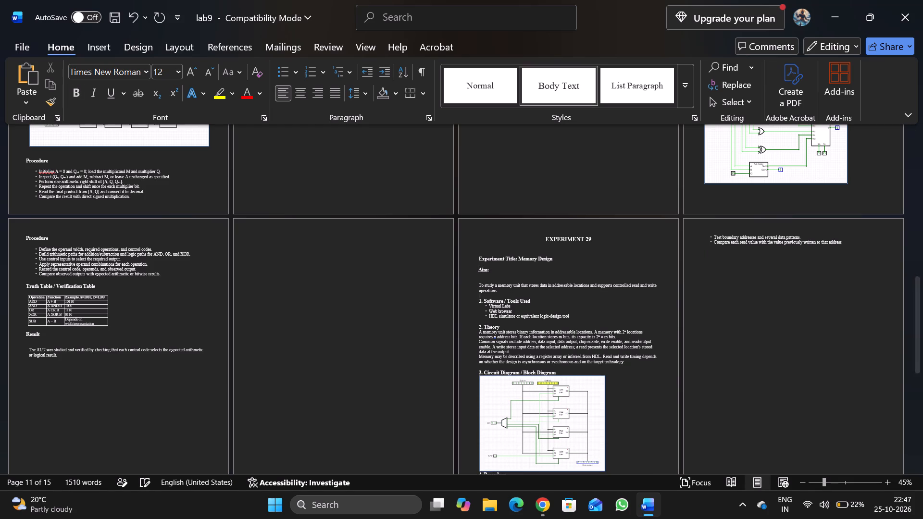
Remove the list number from Experiment 29's Software / Tools Used heading and insert a blank line below it.
left_click(828, 481)
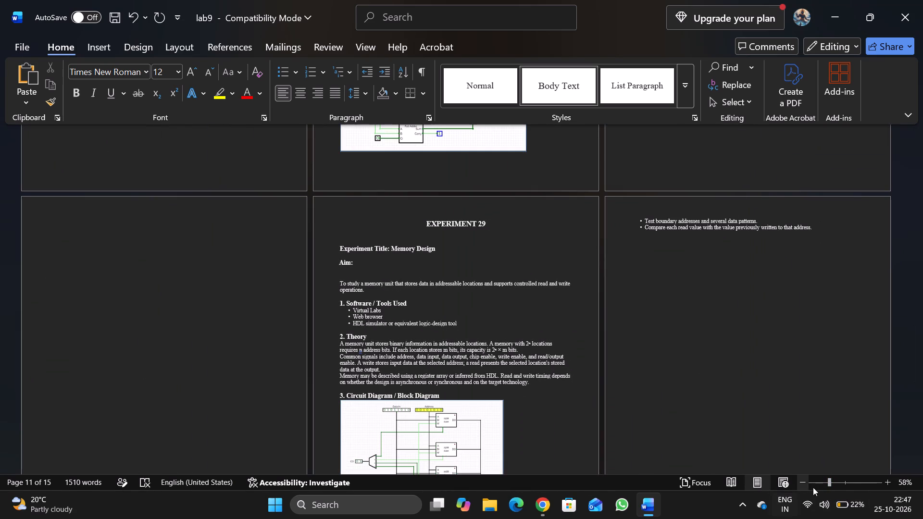
left_click(832, 482)
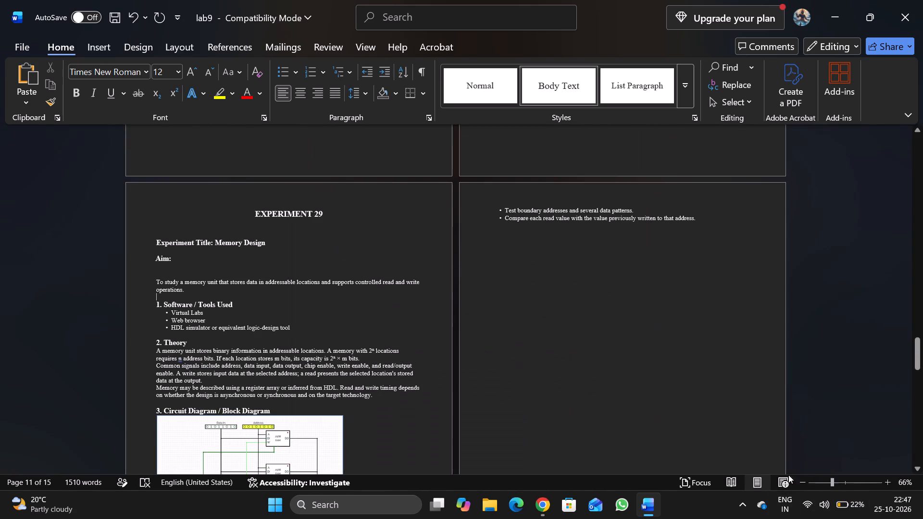
double_click(187, 284)
left_click(163, 307)
key("BackSpace")
key("BackSpace")
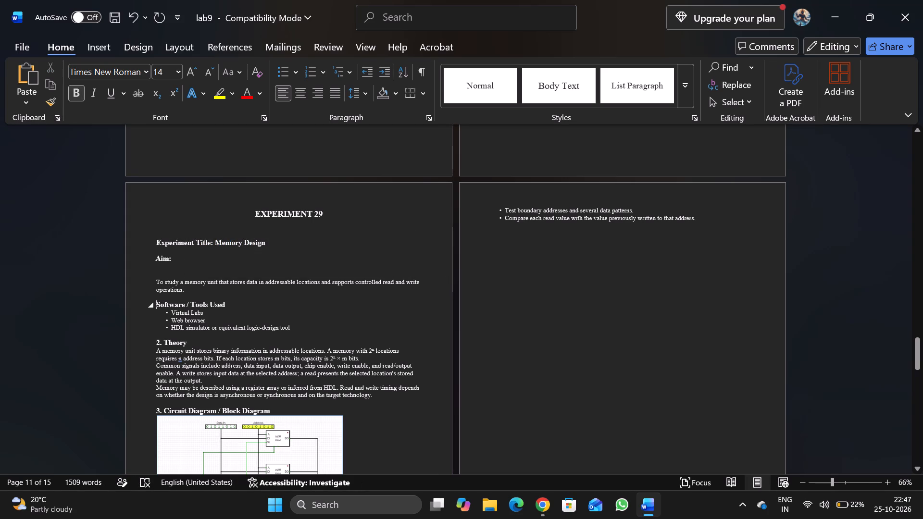
key("Down")
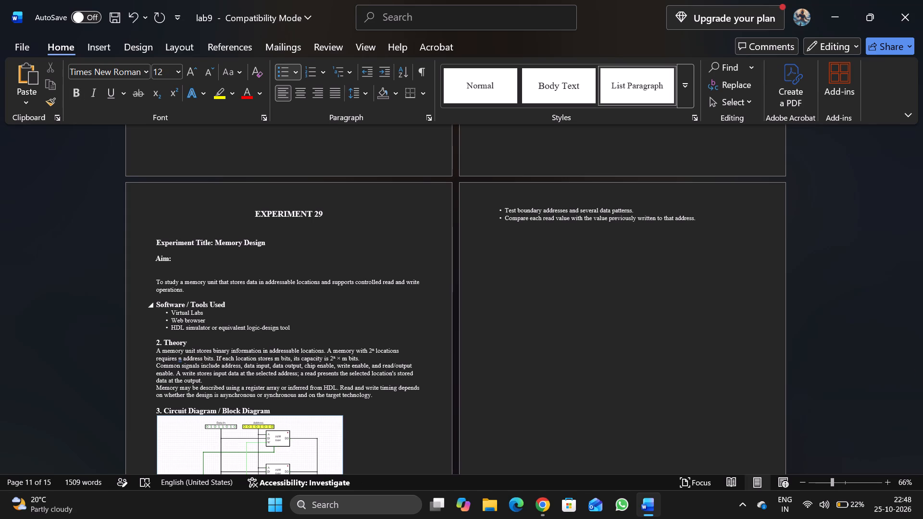
key("Up")
key("Down")
key("Left")
key("Left")
key("Return")
Remove the list number from Experiment 29's Theory heading and insert a blank line below it.
scroll(163, 307, "down", 1)
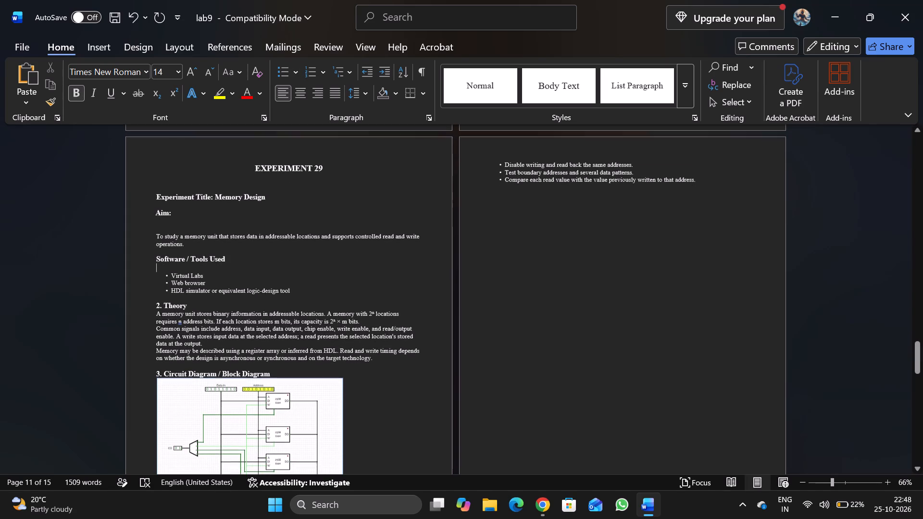
left_click(162, 302)
key("BackSpace")
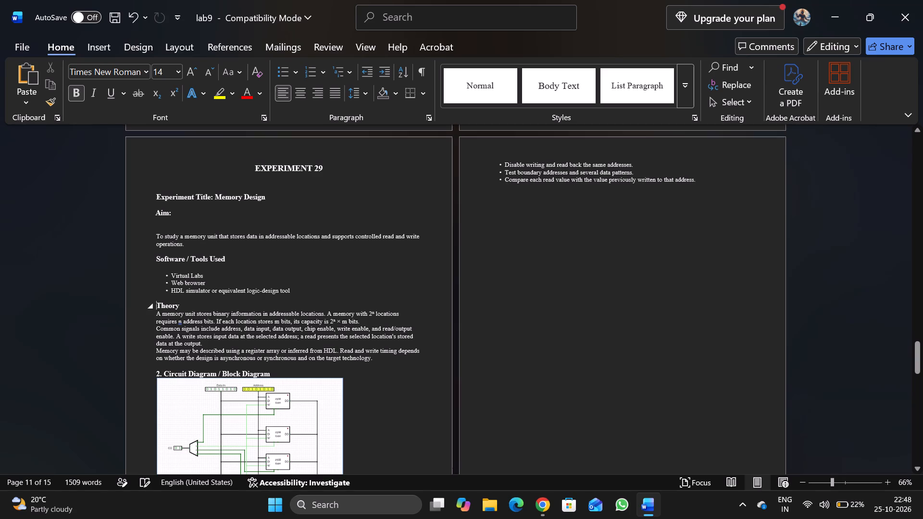
left_click(206, 302)
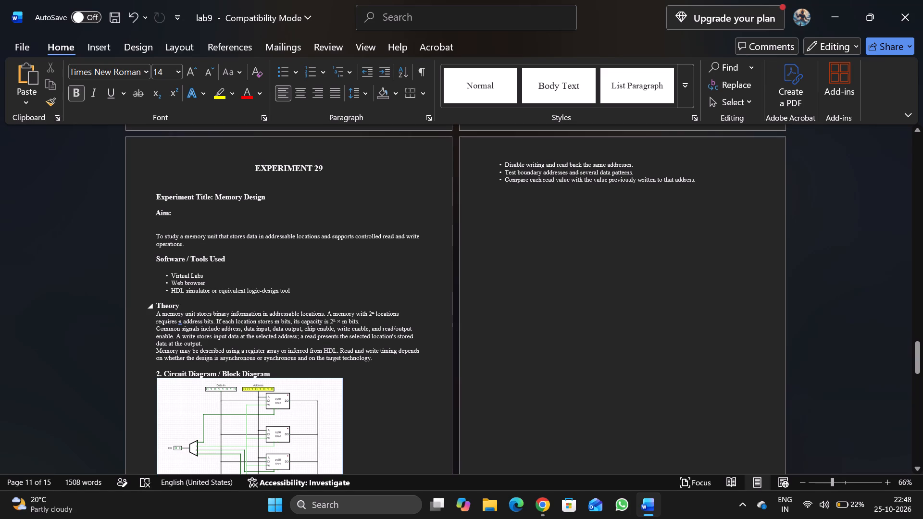
key("Return")
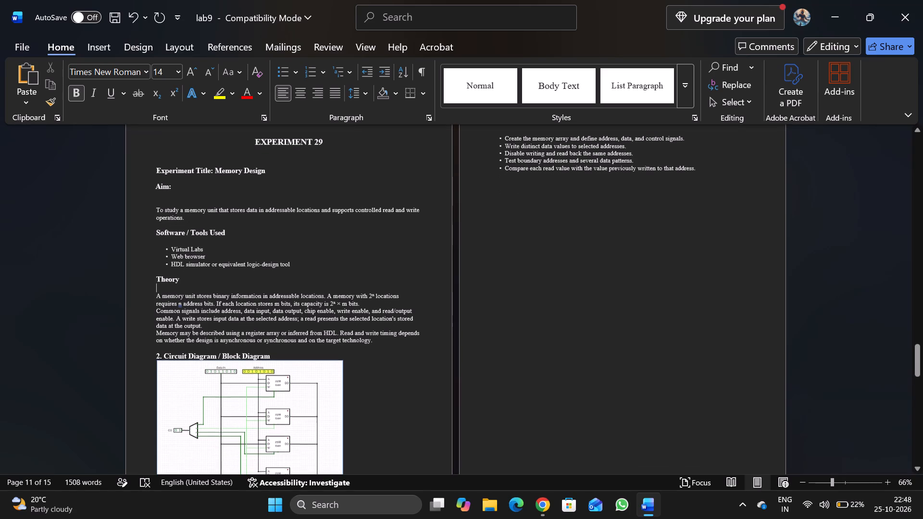
Remove the list numbers from Experiment 29's Circuit Diagram / Block Diagram and Procedure headings, and clear the Procedure heading's indent.
left_click(163, 355)
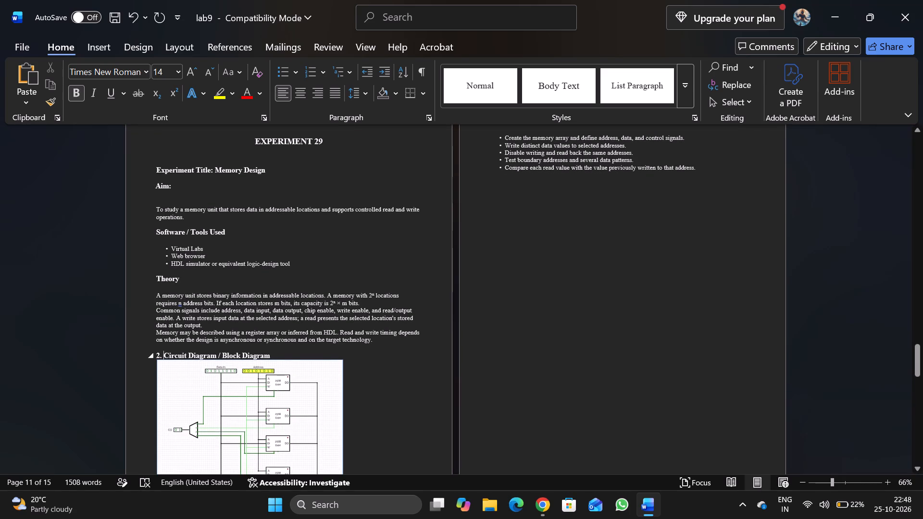
key("BackSpace")
key("BackSpace")
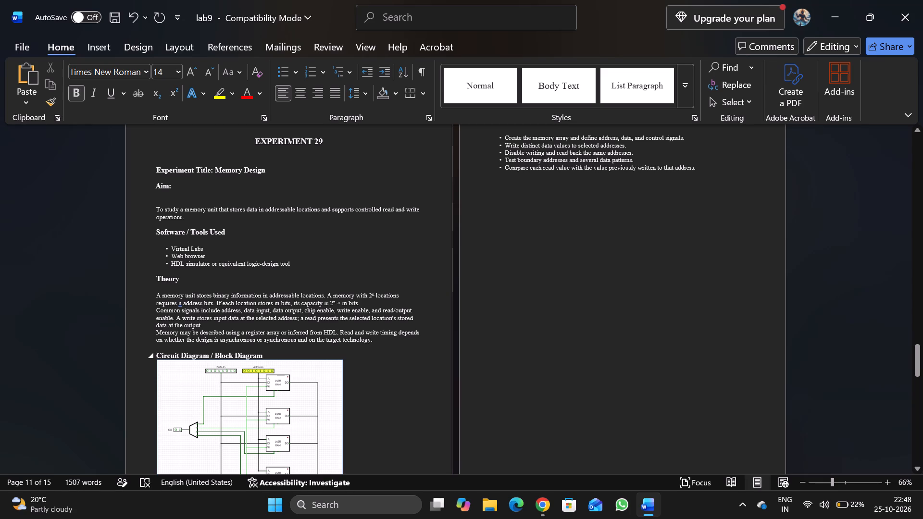
key("Down")
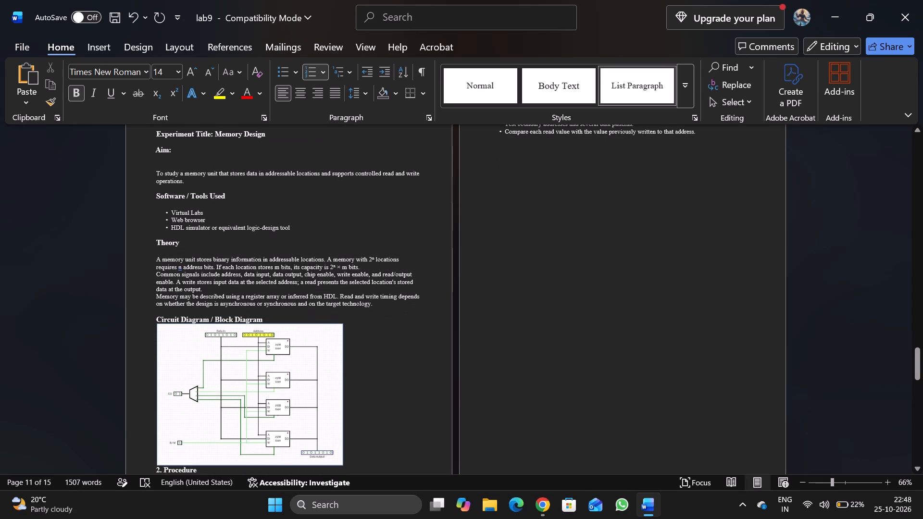
key("BackSpace")
key("BackSpace")
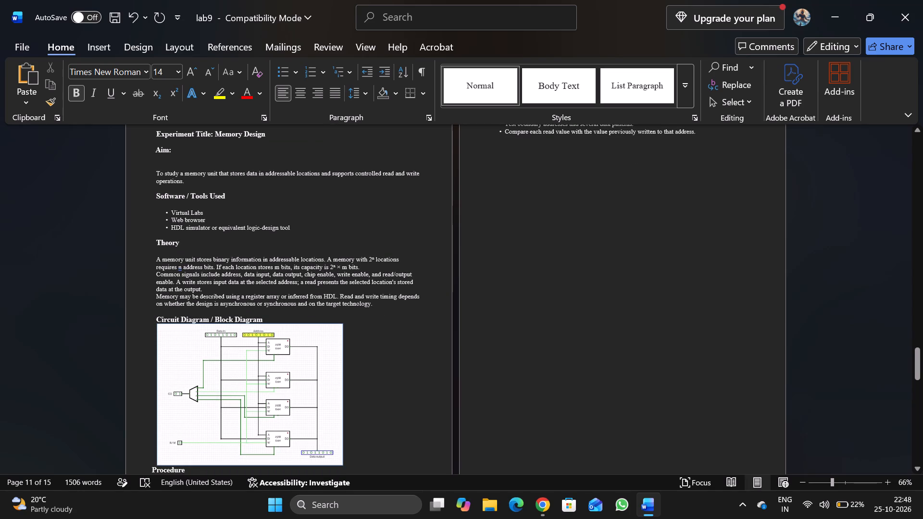
Insert two blank lines after Experiment 29's Circuit Diagram / Block Diagram heading to push Procedure onto the following page.
left_click(270, 319)
key("Return")
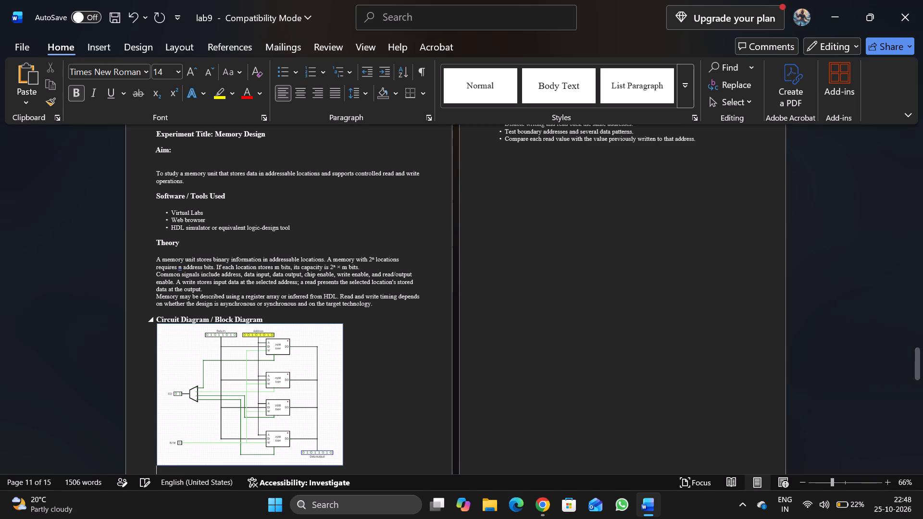
scroll(270, 319, "down", 1)
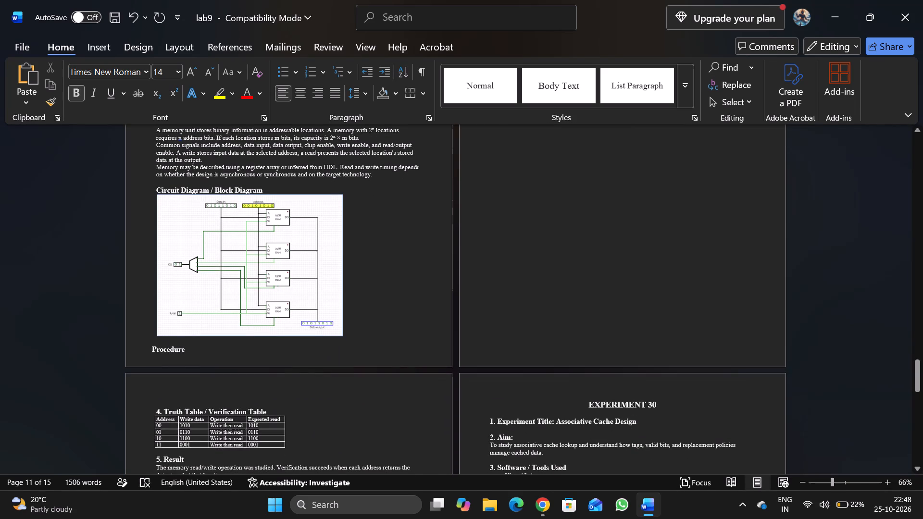
key("Return")
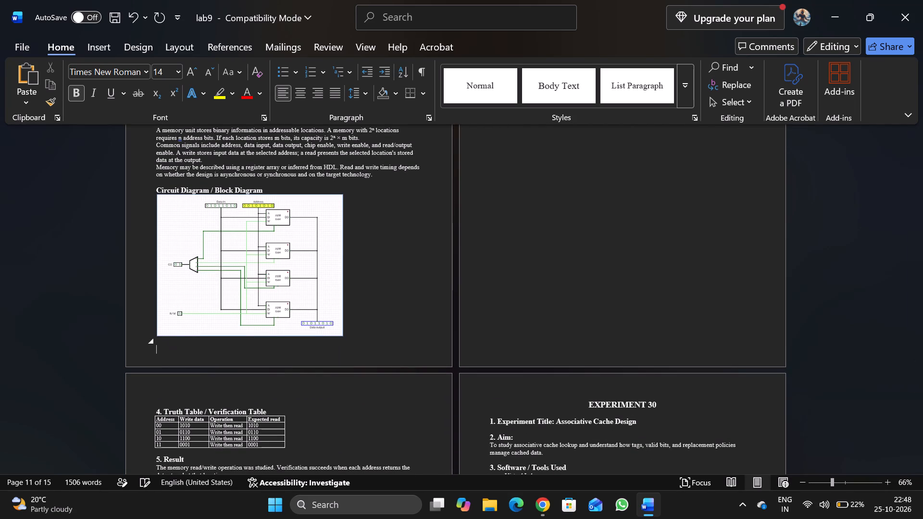
Insert a blank line below Experiment 29's Procedure heading.
scroll(186, 339, "up", 1)
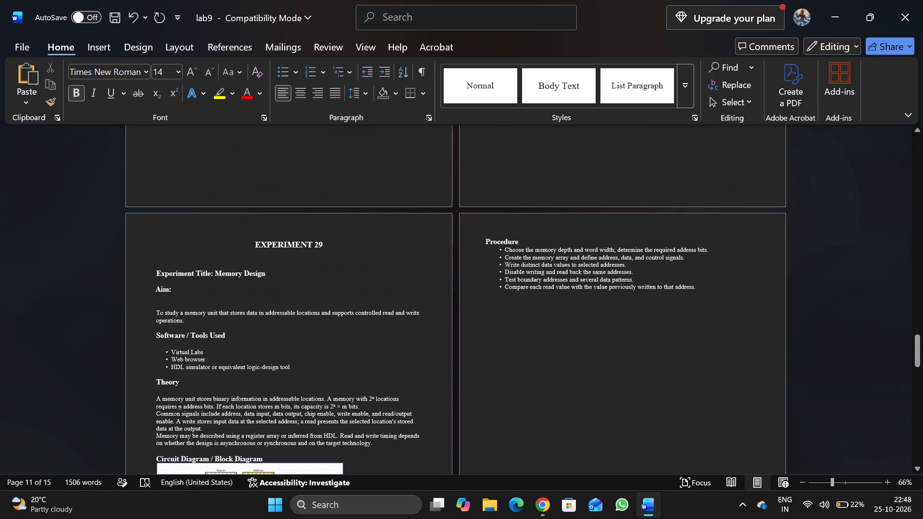
left_click(524, 241)
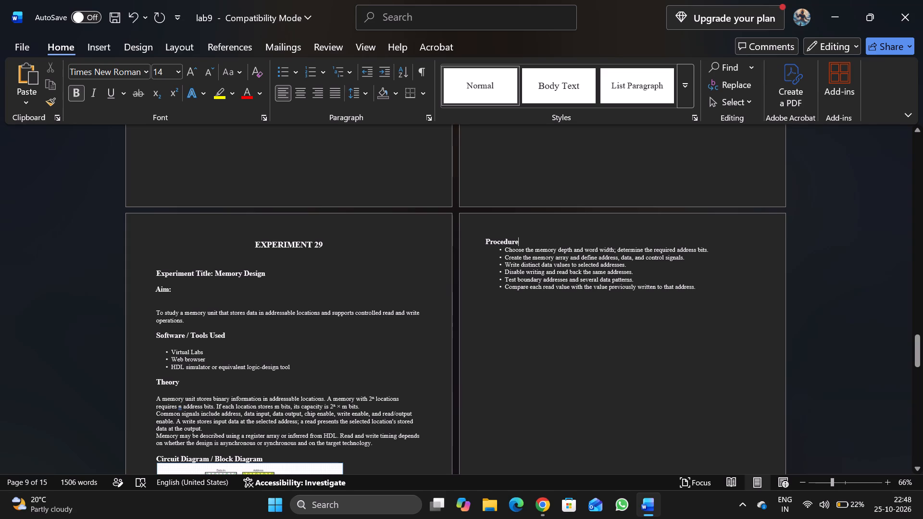
key("Return")
Remove the list number from Experiment 29's Truth Table / Verification Table heading and insert a blank line below it.
scroll(524, 241, "up", 1)
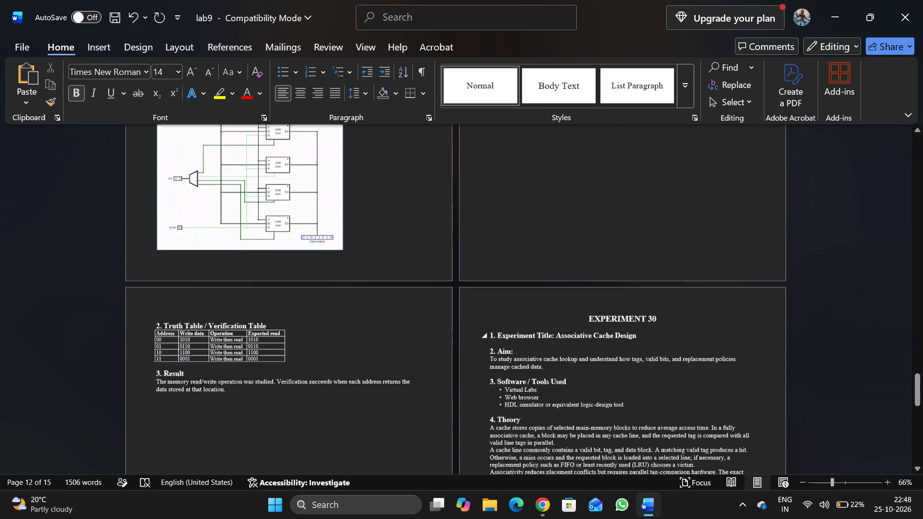
scroll(524, 241, "up", 1)
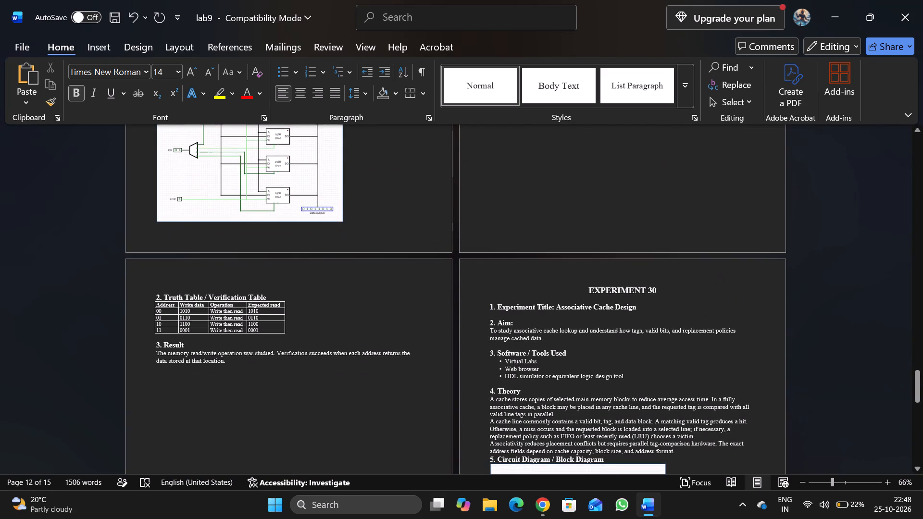
left_click(164, 297)
key("BackSpace")
key("BackSpace")
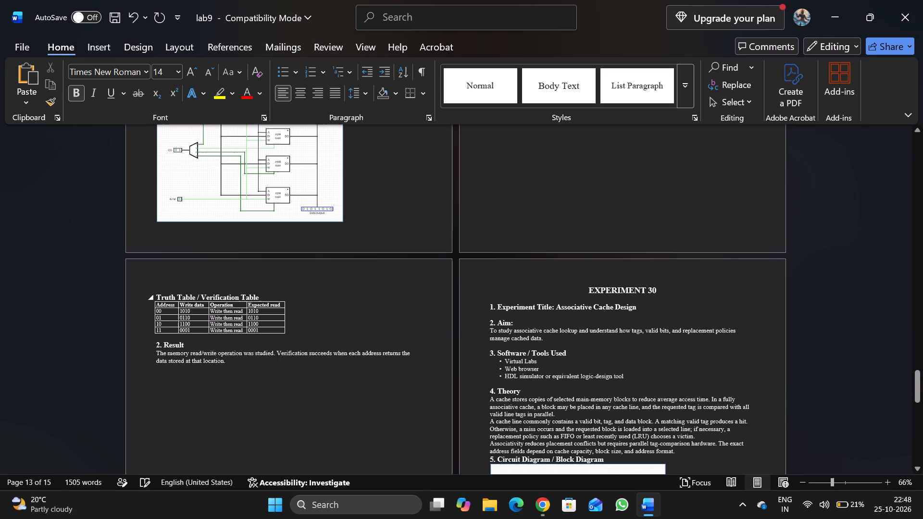
left_click(260, 297)
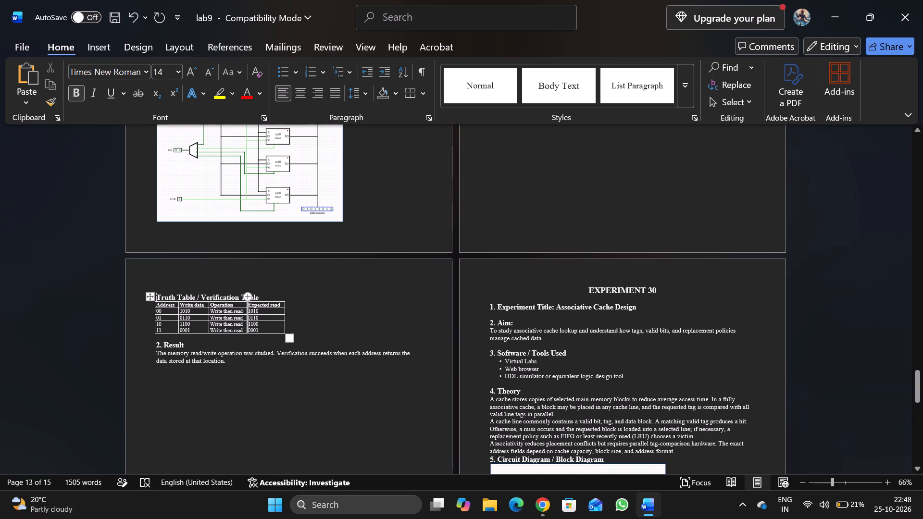
key("Return")
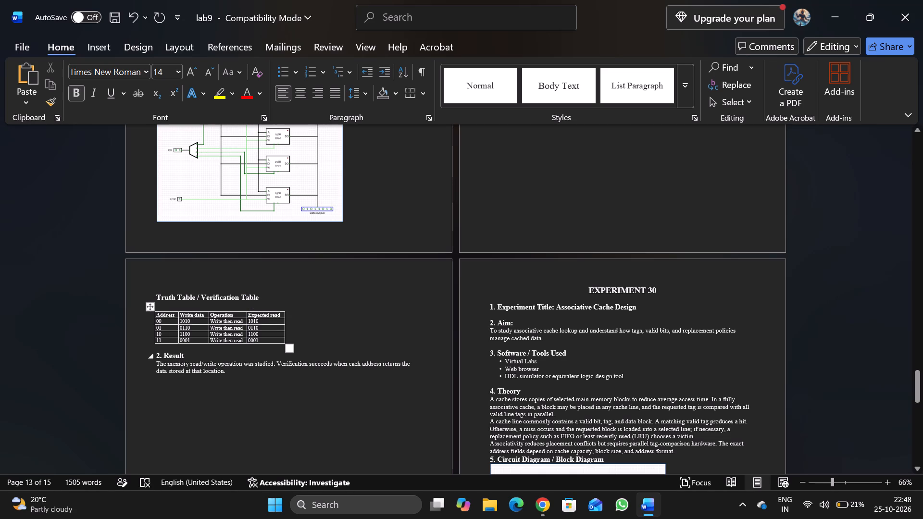
Remove the list number from Experiment 29's Result heading and insert a blank line below it.
left_click(163, 355)
key("BackSpace")
key("BackSpace")
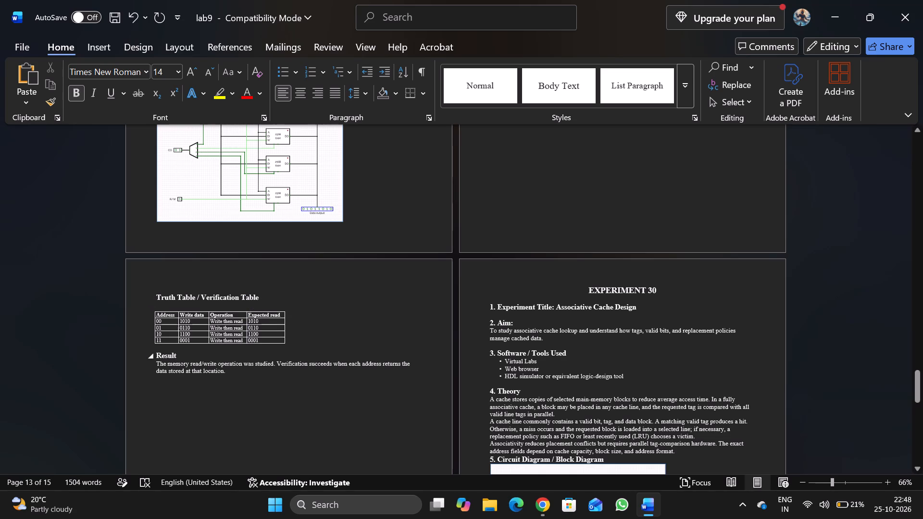
left_click(180, 355)
key("Return")
Copy Experiment 29's Truth Table / Verification Table and Result sections, including the table and result text.
scroll(180, 355, "up", 1)
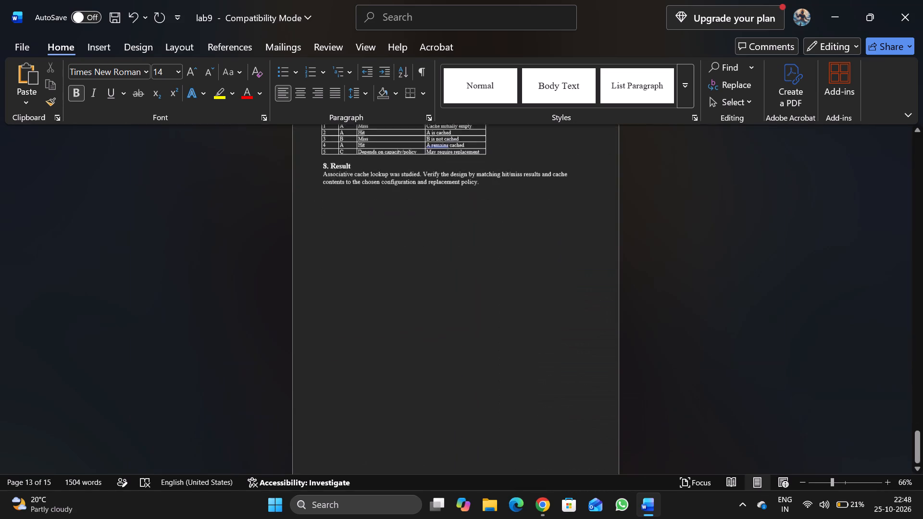
scroll(180, 355, "up", 1)
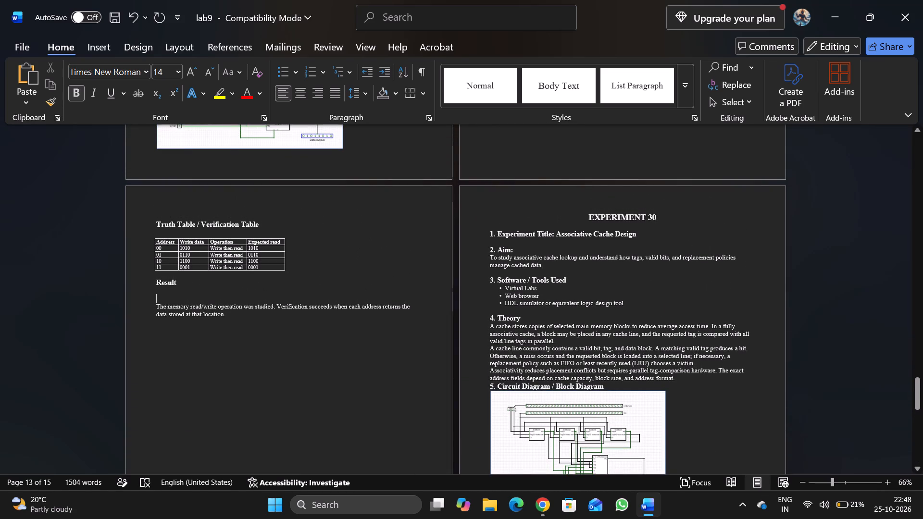
left_click_drag(228, 319, 145, 222)
key("ctrl+c")
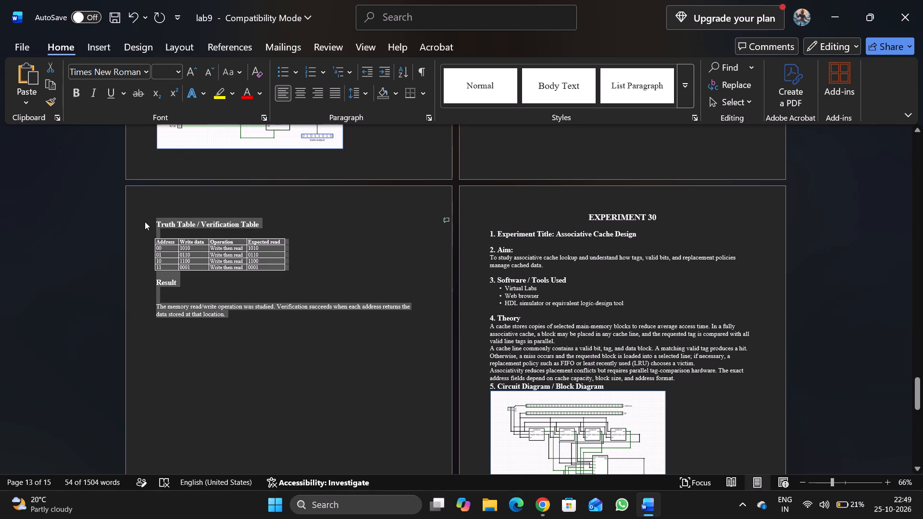
Paste the copied sections on a new unbulleted line below the last bullet of Experiment 29's Procedure list.
scroll(600, 160, "up", 2)
scroll(600, 160, "down", 1)
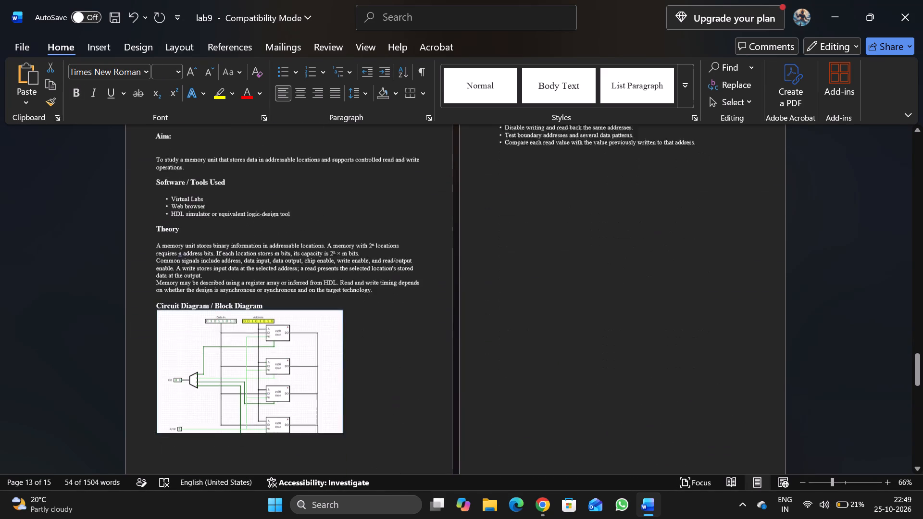
scroll(600, 160, "down", 1)
scroll(600, 160, "up", 1)
left_click(520, 222)
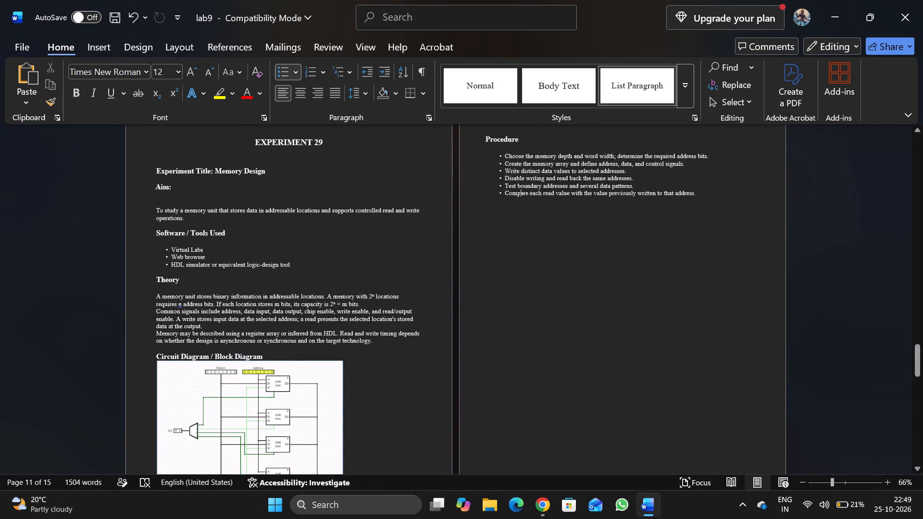
key("Down")
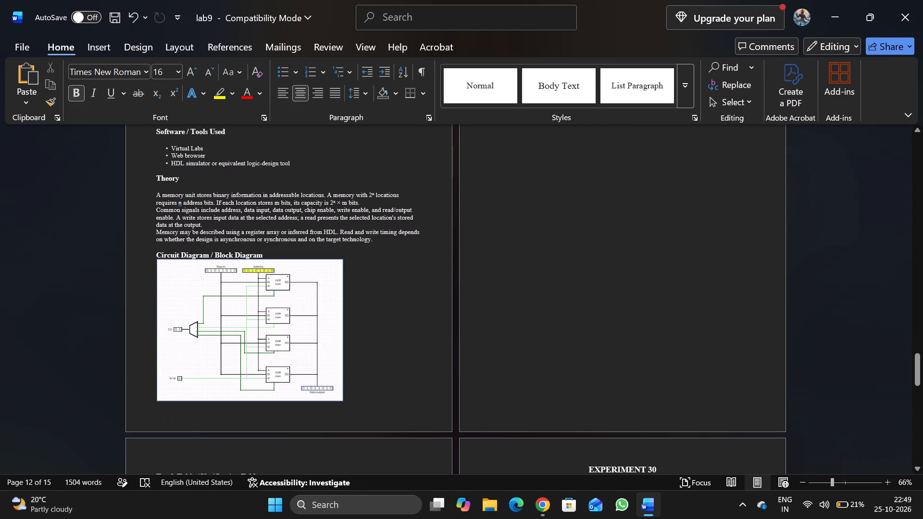
key("Up")
key("Right")
key("Right")
key("Right")
key("Right")
key("Right")
key("Right")
key("Right")
key("Right")
key("Right")
key("Right")
key("Right")
key("Right")
key("Right")
key("Right")
key("Right")
key("Right")
key("Right")
key("Right")
key("Right")
key("Right")
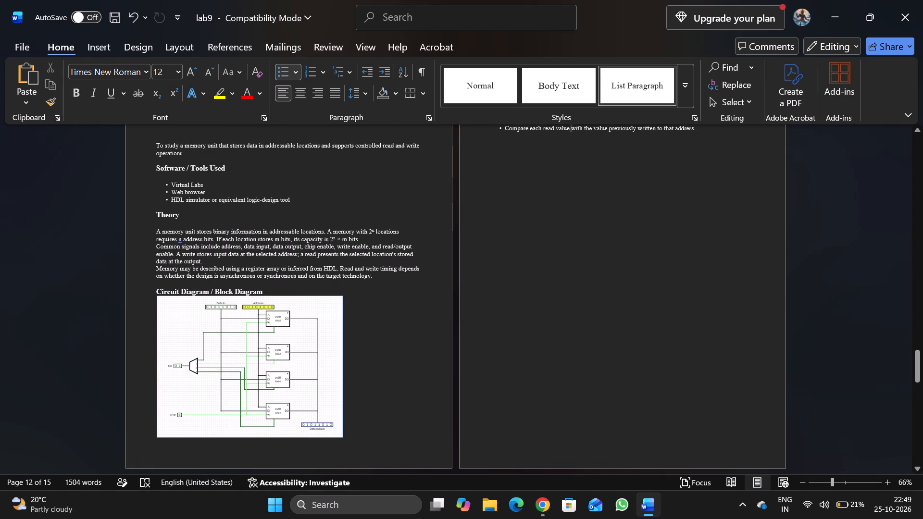
key("Right")
key("Right")
key("Right")
key("Right")
key("Right")
key("Right")
key("Right")
key("Right")
key("Right")
key("Right")
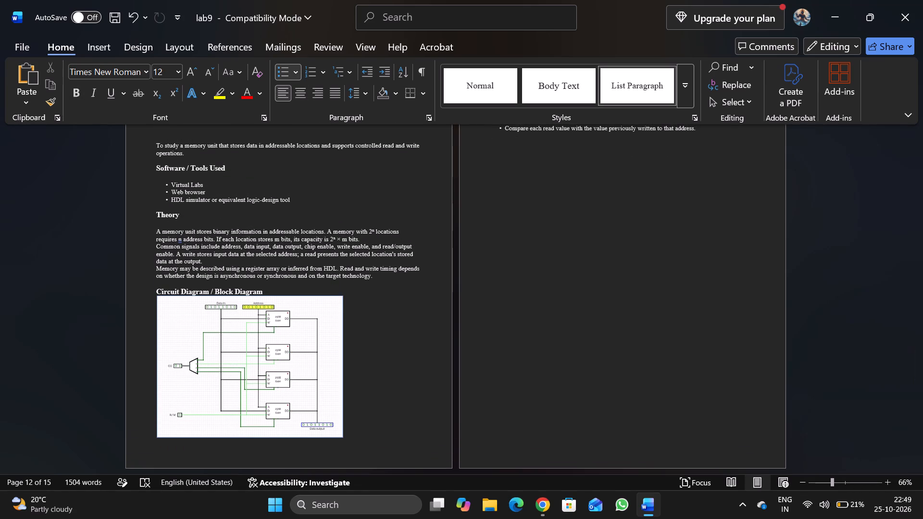
key("Return")
key("BackSpace")
key("Return")
key("BackSpace")
key("Return")
scroll(520, 222, "up", 1)
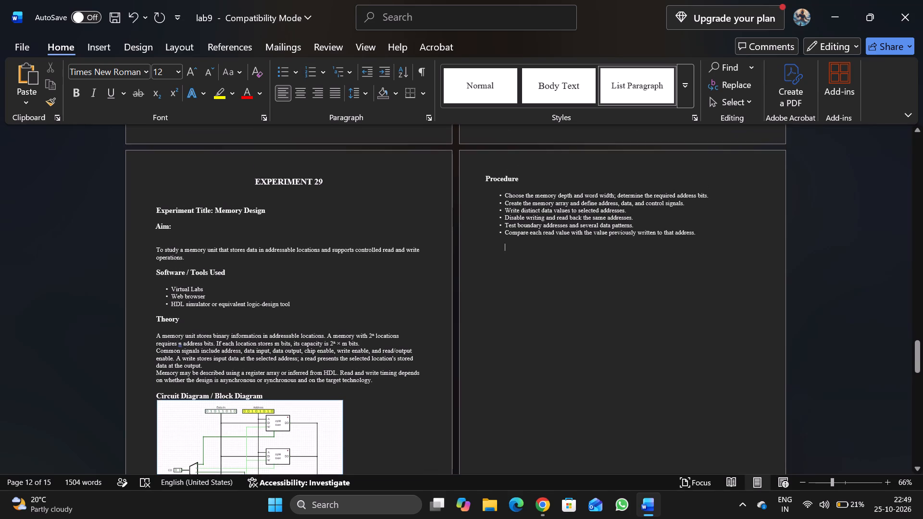
scroll(520, 222, "up", 1)
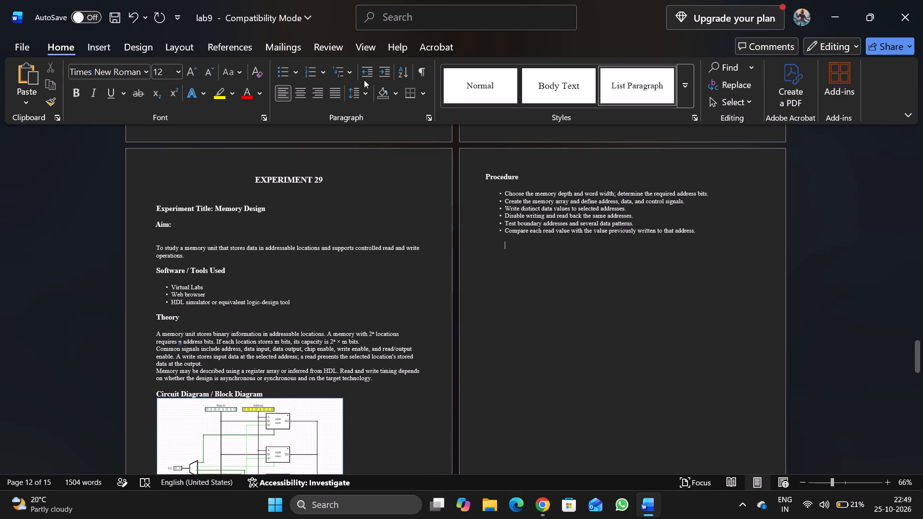
left_click(364, 80)
key("ctrl+v")
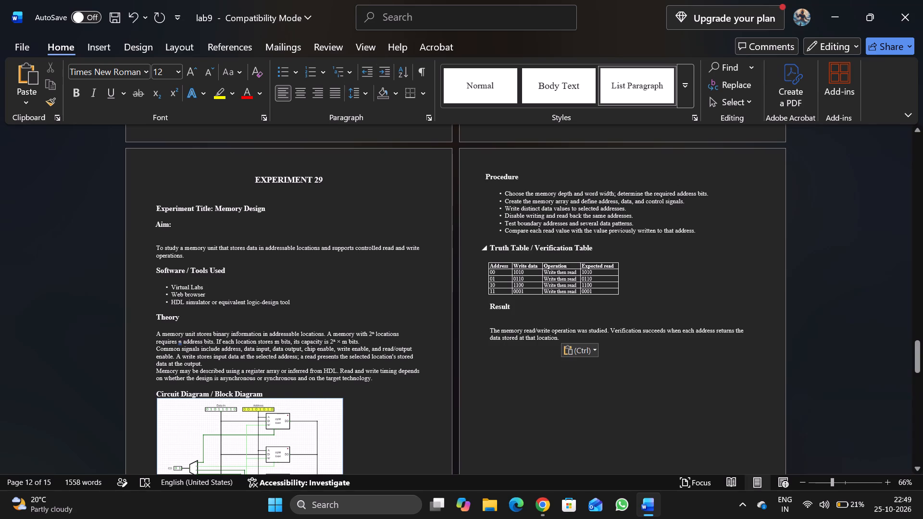
Remove the left indent from the pasted Truth Table / Verification Table and Result headings on Experiment 29's Procedure page.
left_click(489, 246)
key("BackSpace")
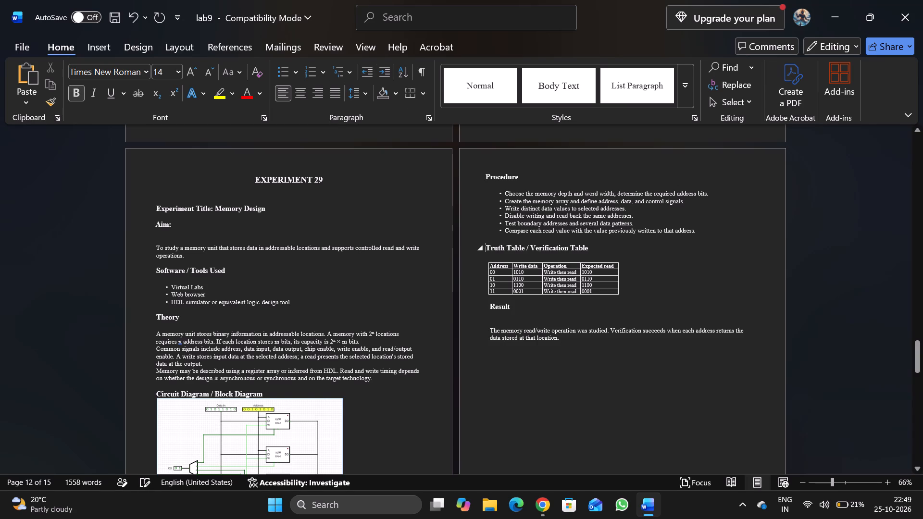
left_click(490, 305)
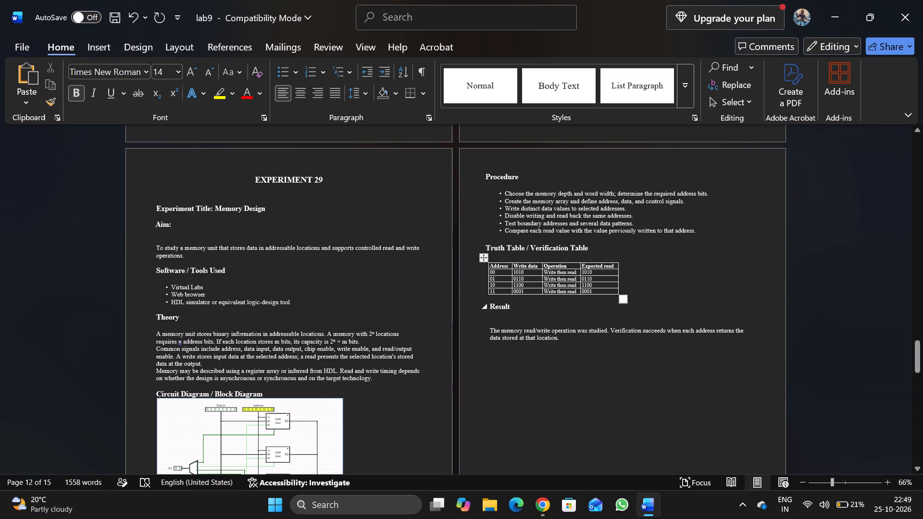
key("BackSpace")
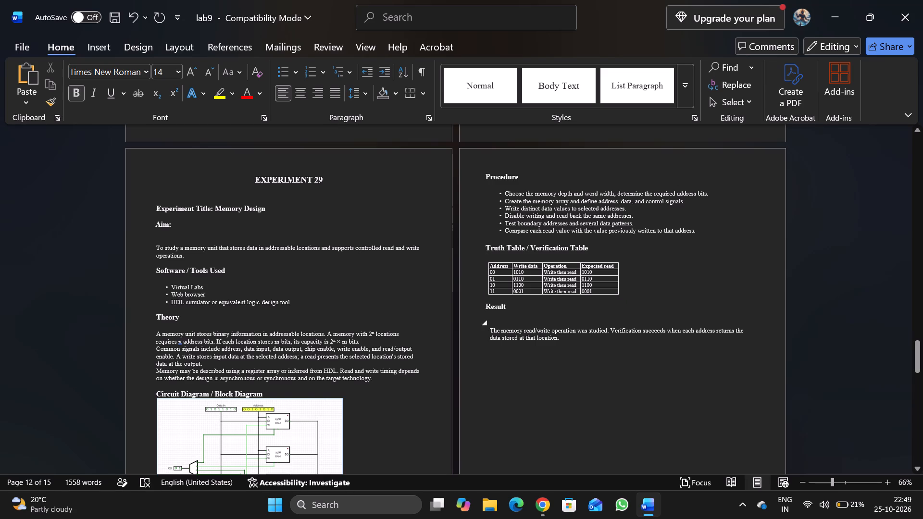
Delete the blank line between the pasted Result heading and its paragraph.
left_click(496, 318)
key("BackSpace")
key("BackSpace")
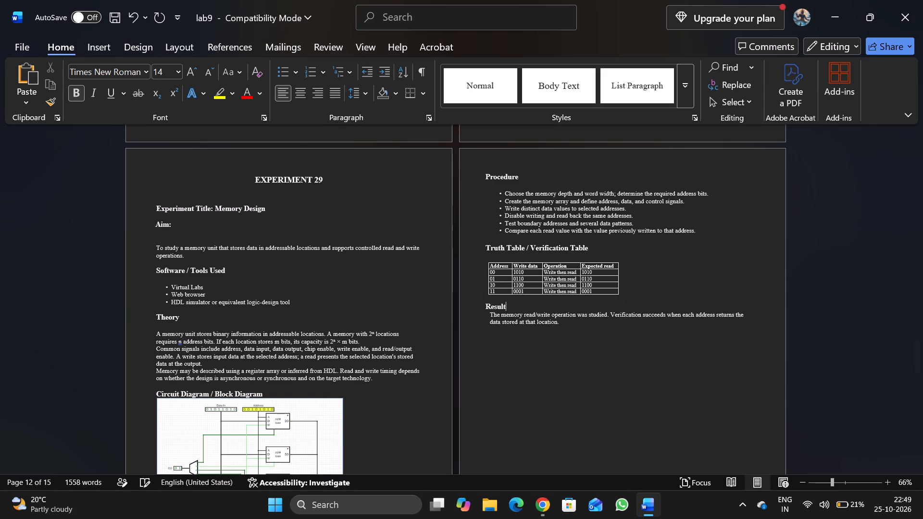
key("Return")
key("BackSpace")
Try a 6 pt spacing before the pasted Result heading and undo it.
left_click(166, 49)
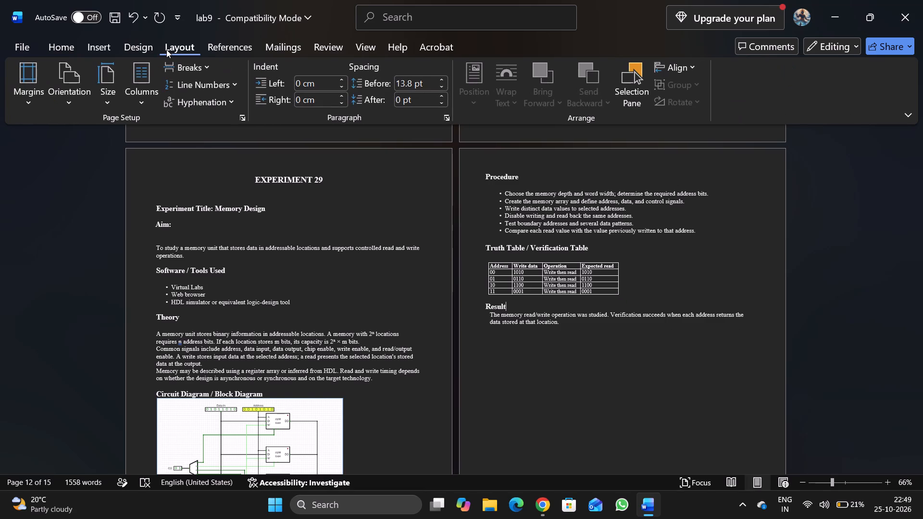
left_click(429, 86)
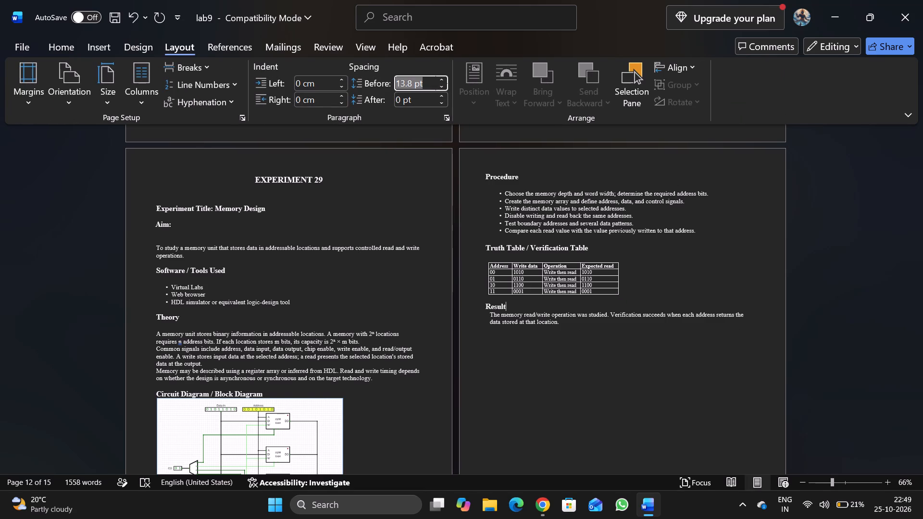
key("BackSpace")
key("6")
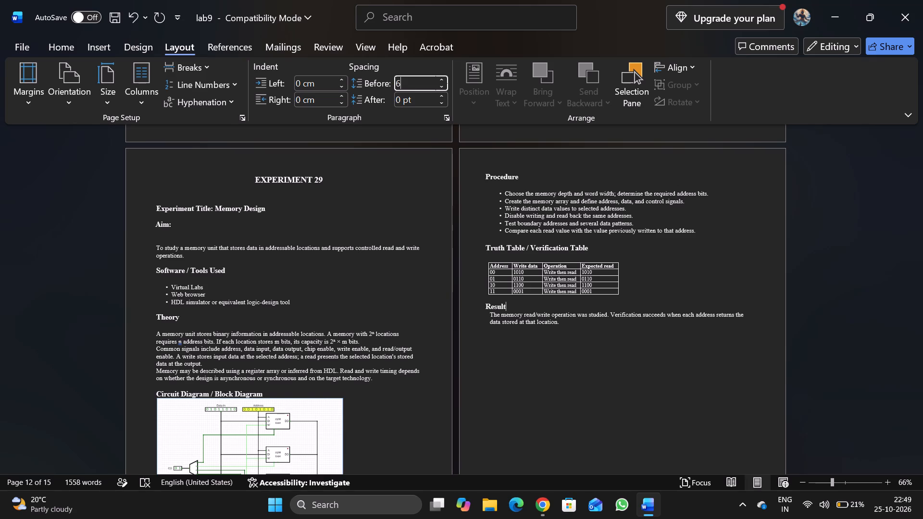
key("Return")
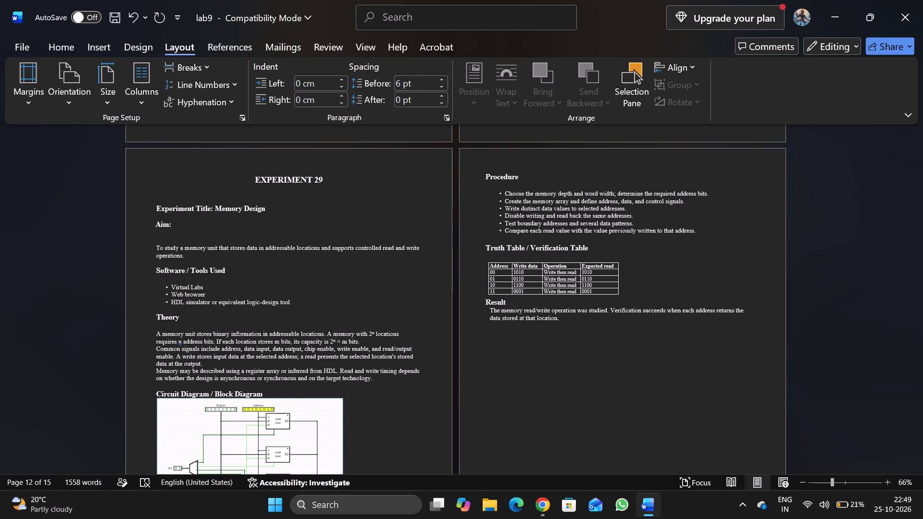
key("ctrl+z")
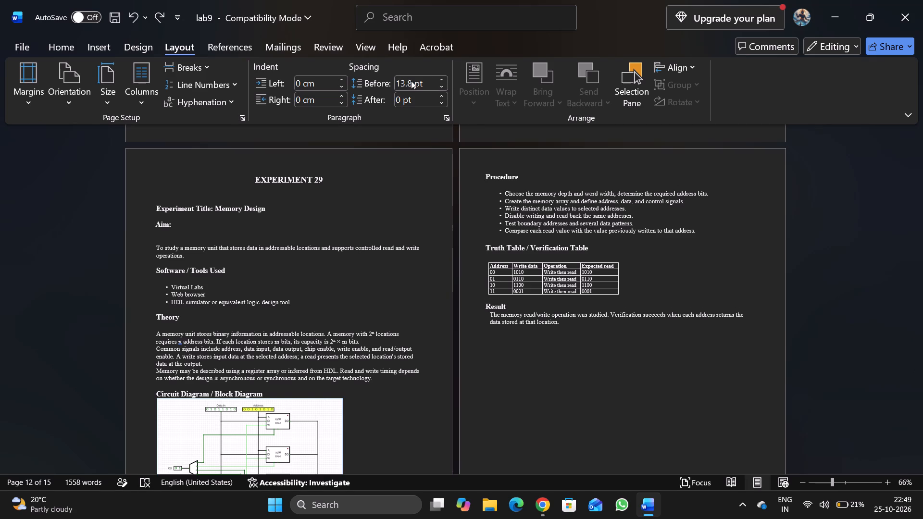
Set the spacing before the paragraph under the pasted Result heading to 6 pt, and raise it to 8 pt.
left_click(488, 315)
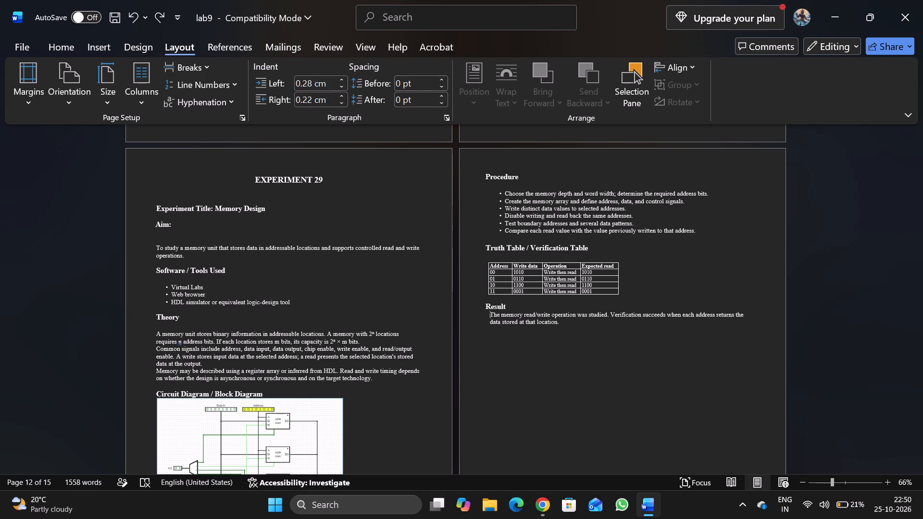
left_click(418, 84)
key("BackSpace")
key("6")
key("Return")
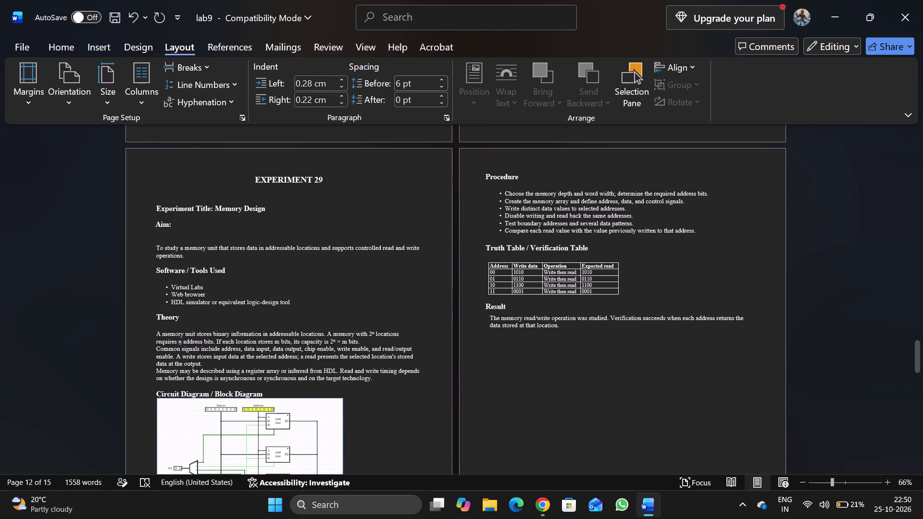
left_click(402, 82)
key("BackSpace")
key("8")
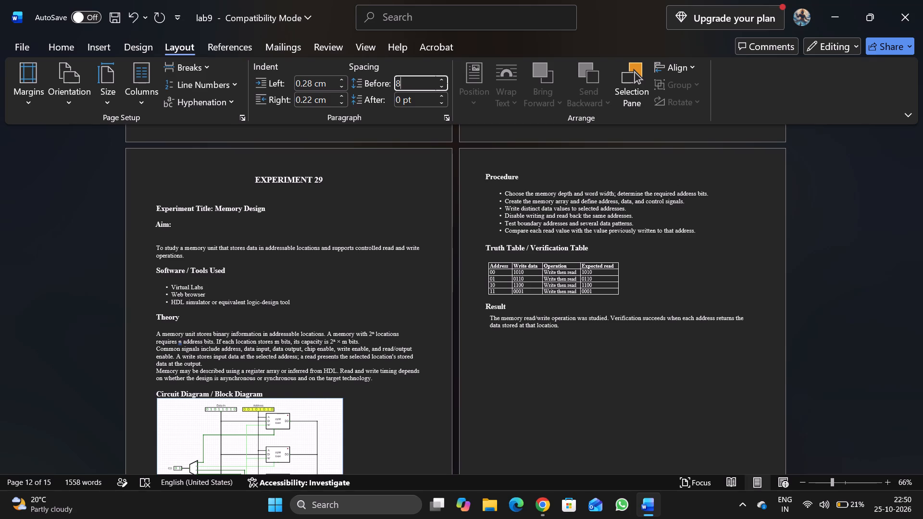
key("Return")
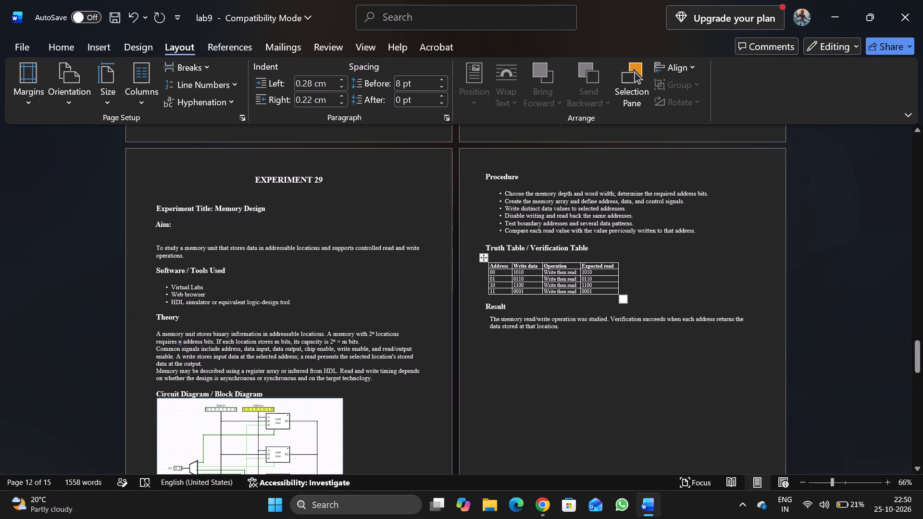
left_click(568, 346)
Delete the original Truth Table / Verification Table and Result sections from the page before Experiment 30.
scroll(568, 346, "down", 2)
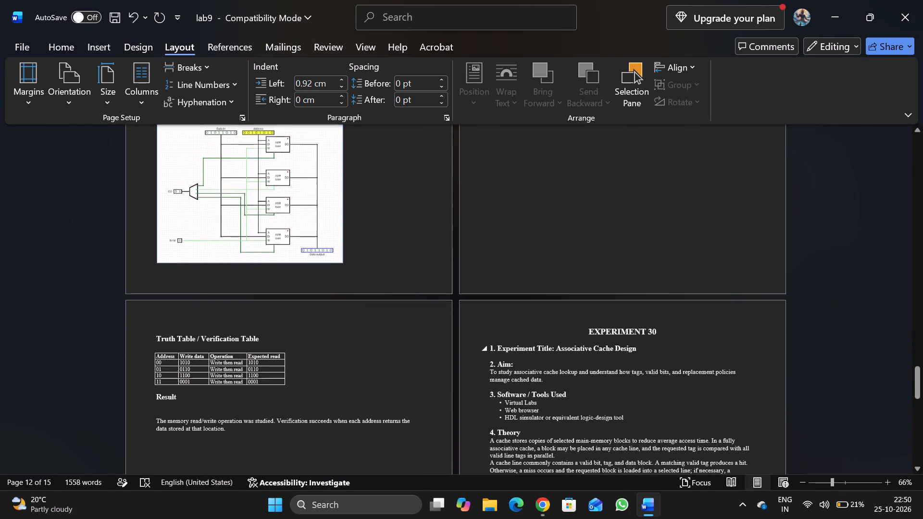
scroll(568, 346, "down", 1)
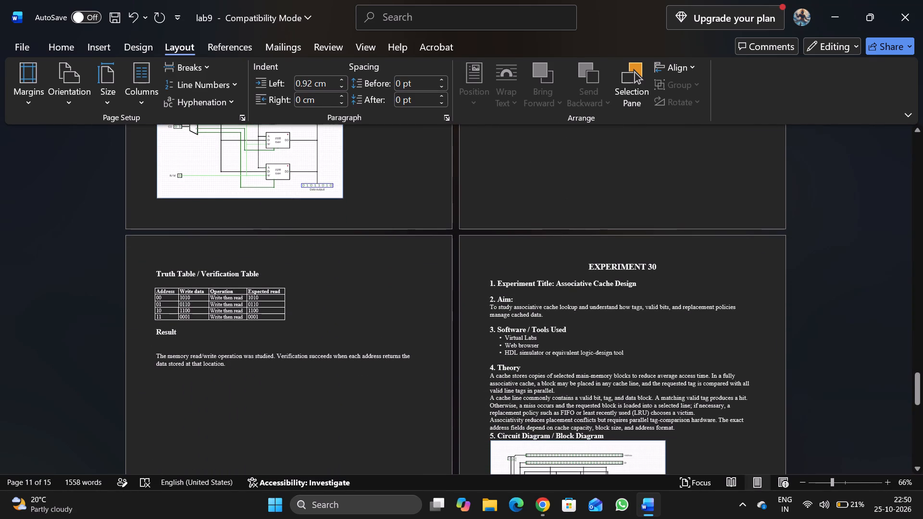
left_click_drag(231, 365, 144, 267)
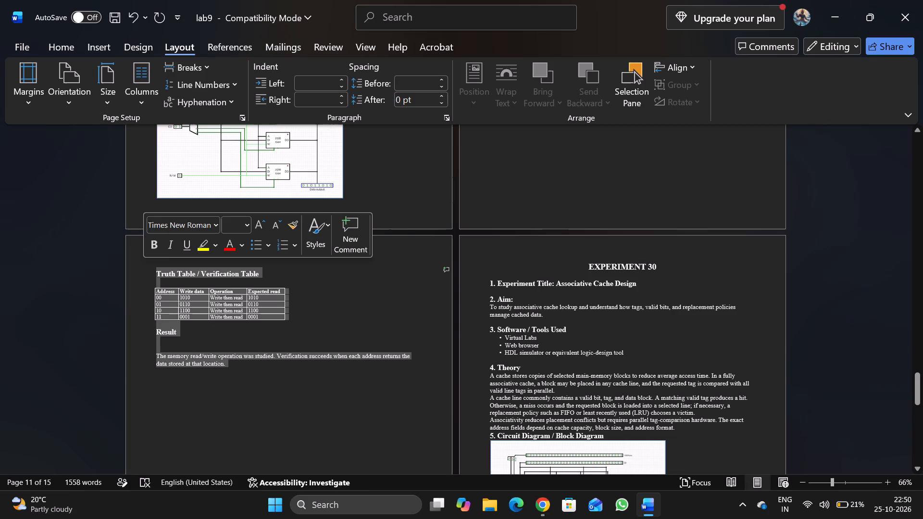
key("BackSpace")
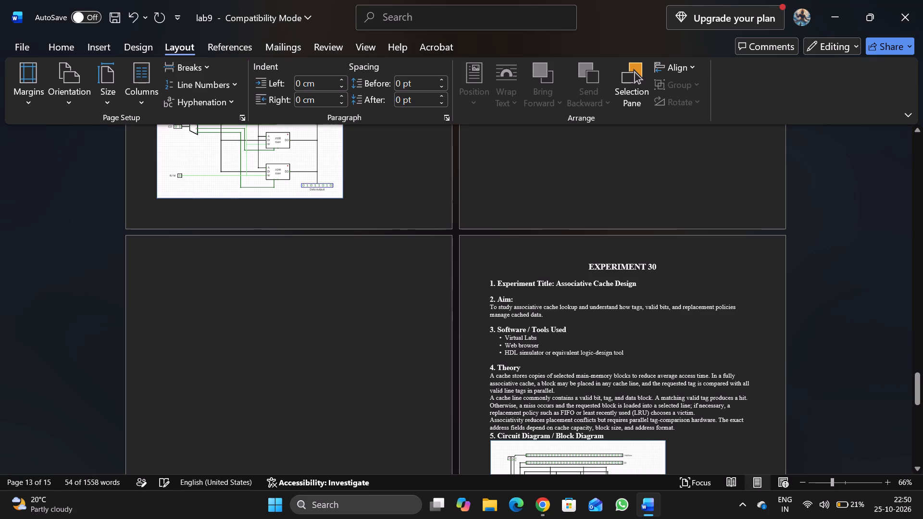
Insert a blank line below the EXPERIMENT 30 heading.
scroll(144, 267, "down", 1)
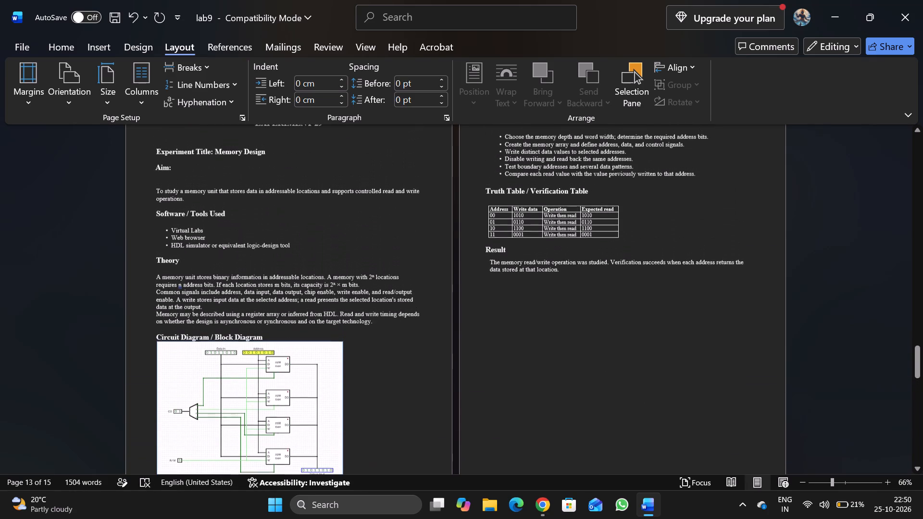
scroll(144, 267, "down", 2)
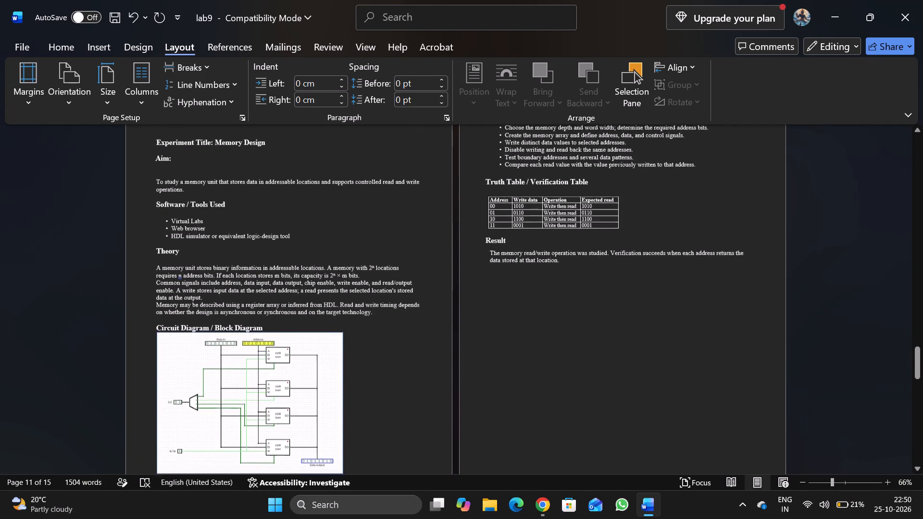
scroll(144, 267, "down", 1)
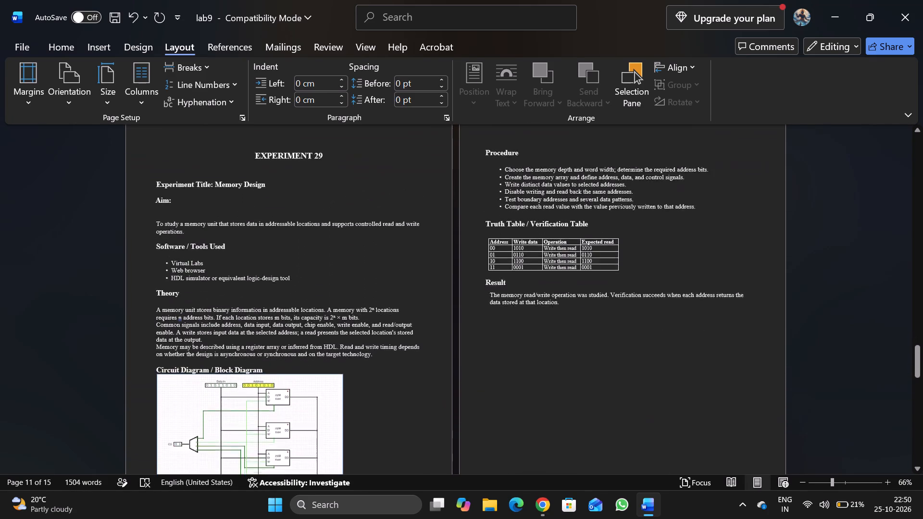
scroll(144, 267, "down", 1)
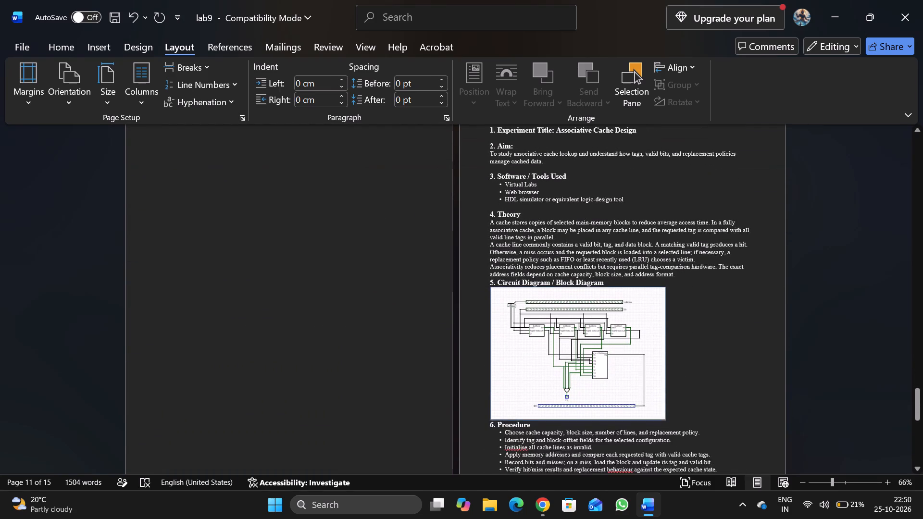
scroll(144, 267, "down", 1)
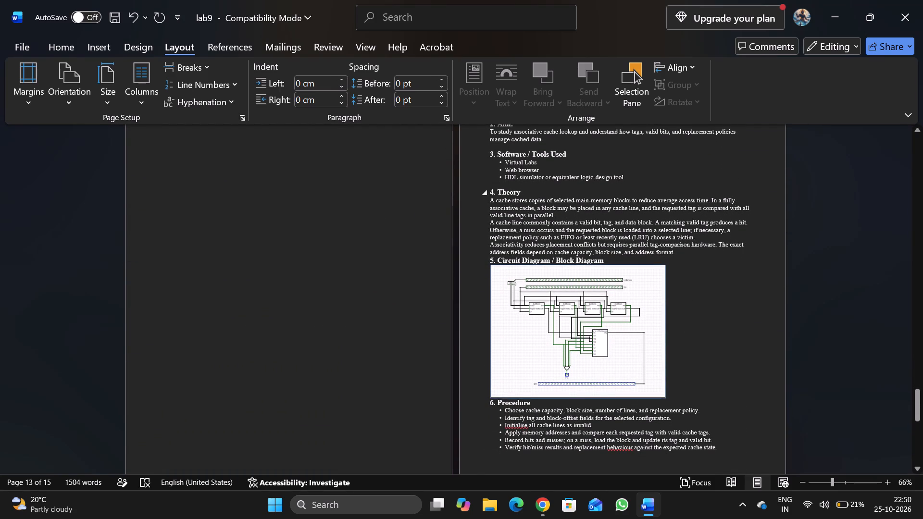
scroll(571, 193, "up", 1)
scroll(571, 193, "down", 1)
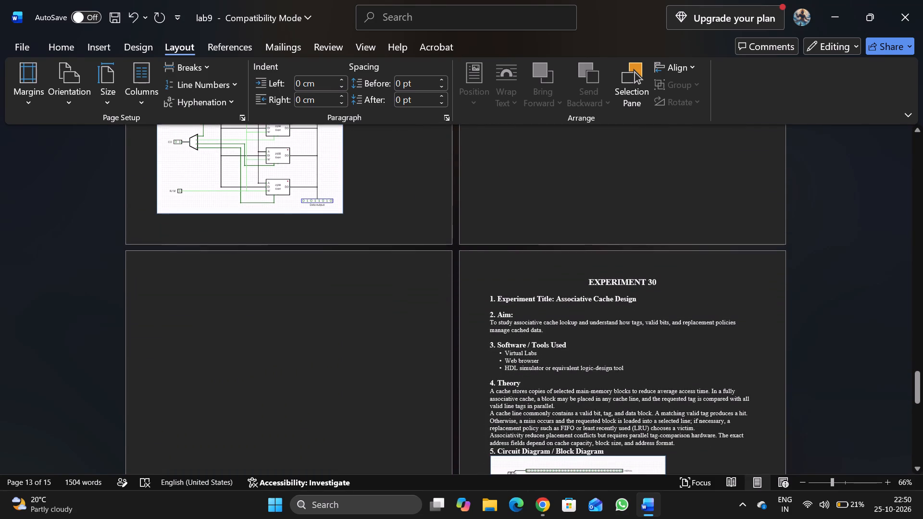
left_click(659, 282)
key("Return")
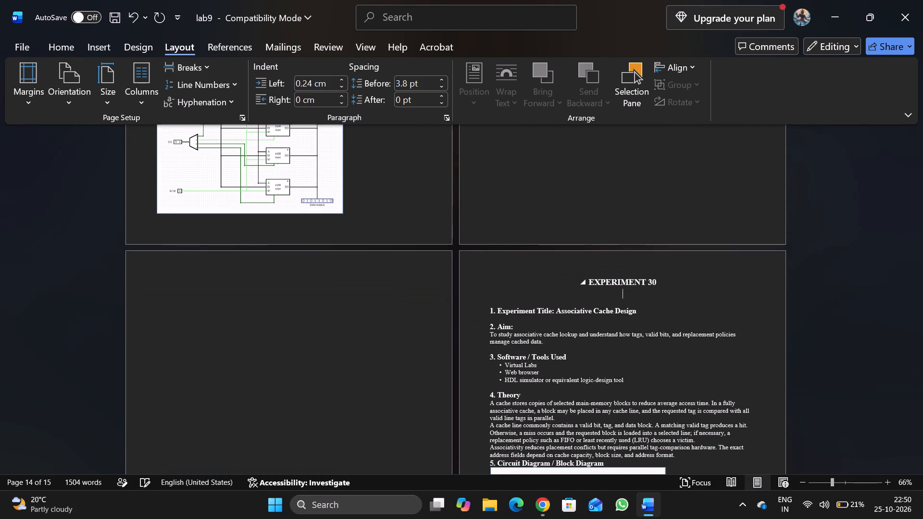
Remove the number from the Experiment Title: Associative Cache Design heading.
key("Down")
key("Left")
key("Left")
key("Left")
key("Left")
key("Left")
key("Left")
key("Left")
key("Left")
key("Left")
key("Left")
key("Left")
key("Left")
key("Left")
key("Left")
key("Left")
key("Left")
key("Left")
key("Left")
key("Left")
key("Left")
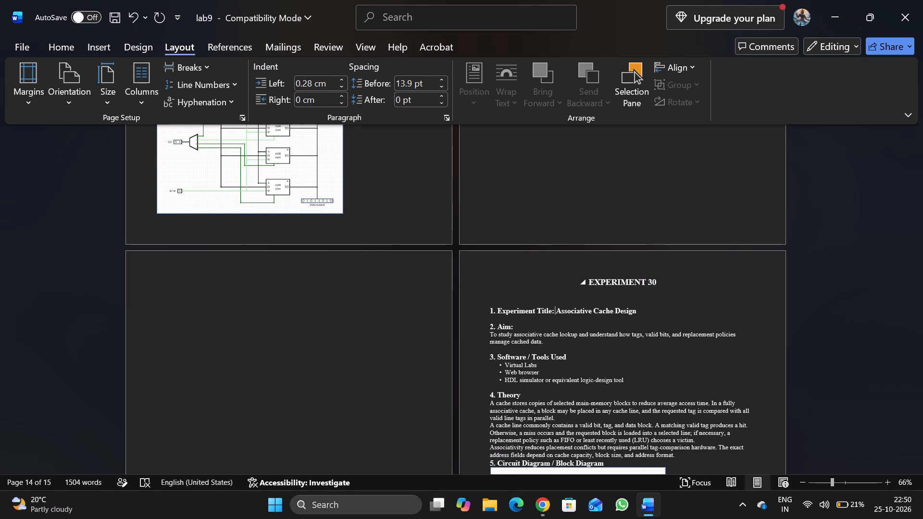
key("Right")
key("Right")
key("Right")
key("Right")
key("BackSpace")
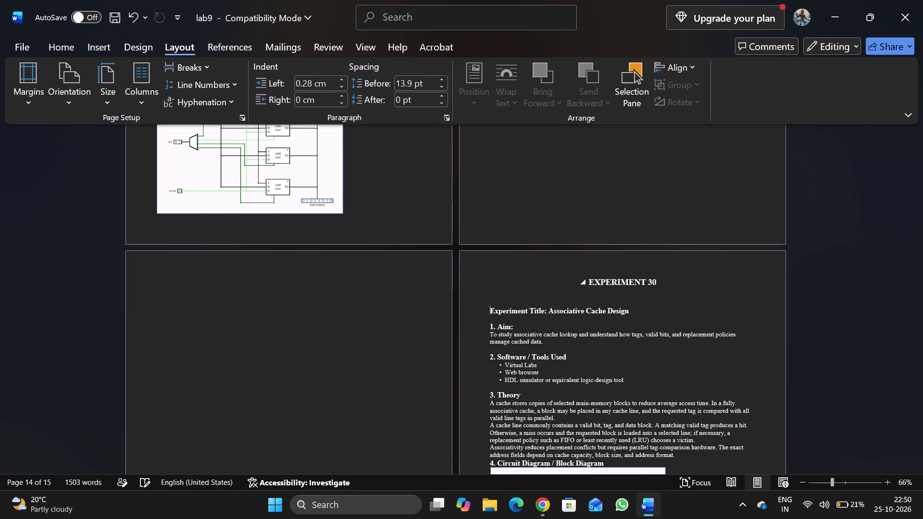
Remove the number and indent from Experiment 30's Aim heading and put three spaces before its text.
key("Down")
key("BackSpace")
key("BackSpace")
key("space")
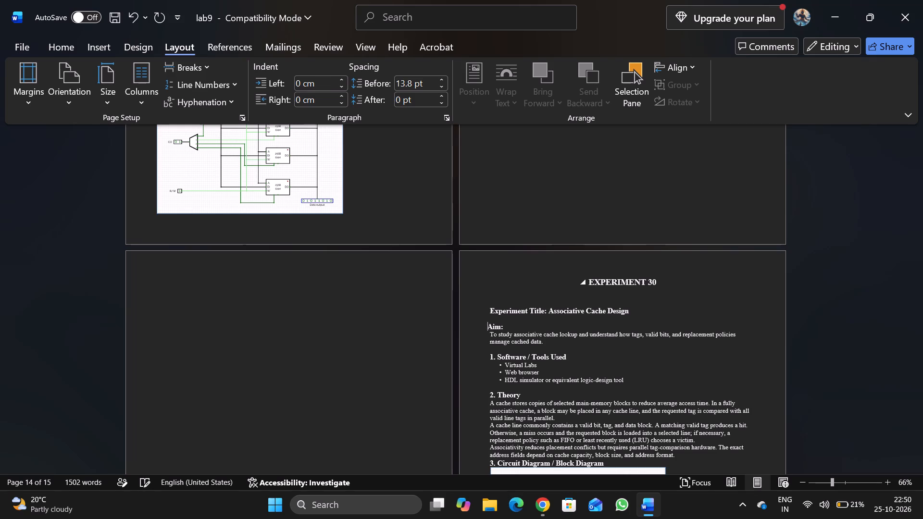
key("space")
key("space")
key("BackSpace")
key("space")
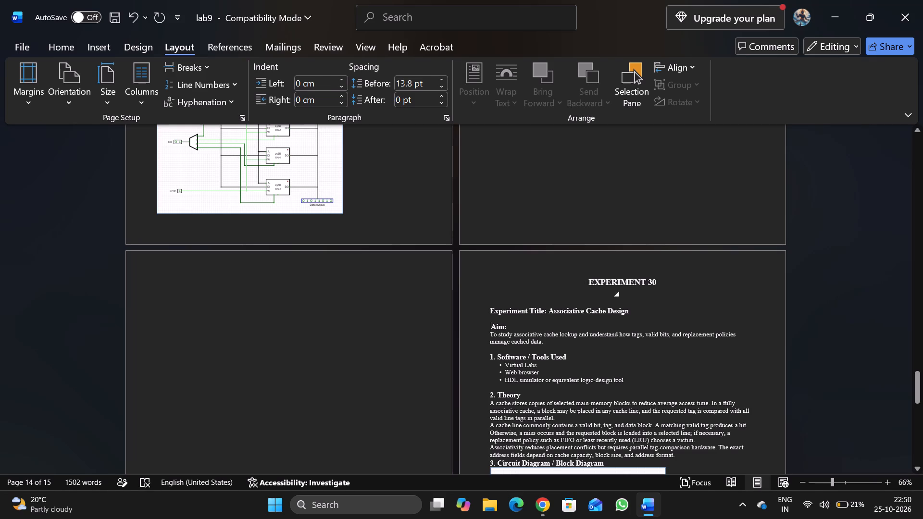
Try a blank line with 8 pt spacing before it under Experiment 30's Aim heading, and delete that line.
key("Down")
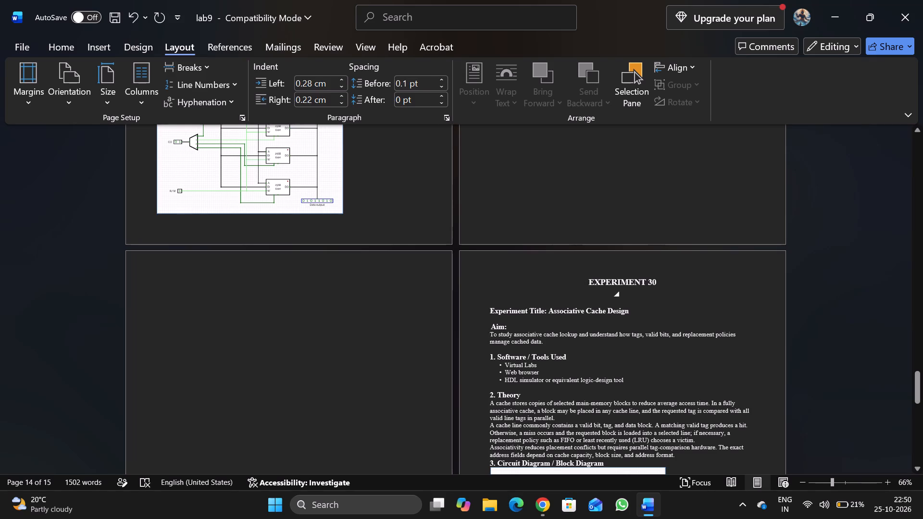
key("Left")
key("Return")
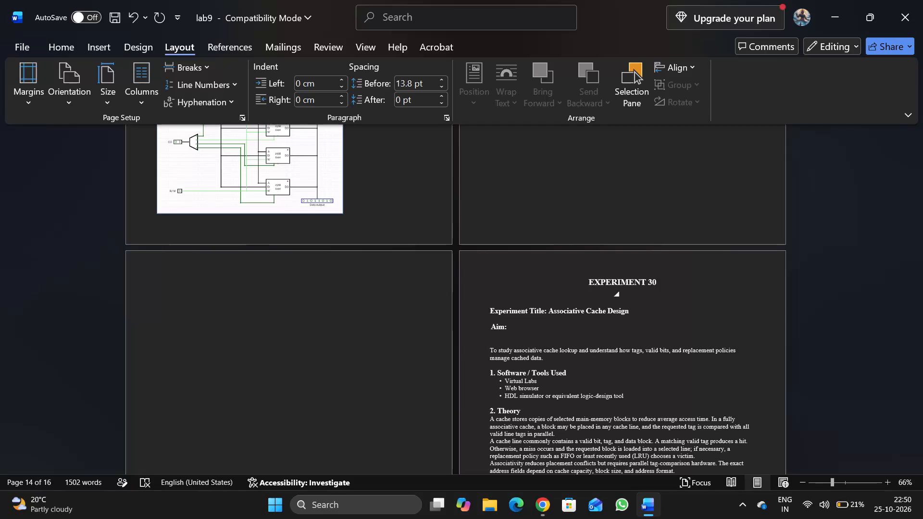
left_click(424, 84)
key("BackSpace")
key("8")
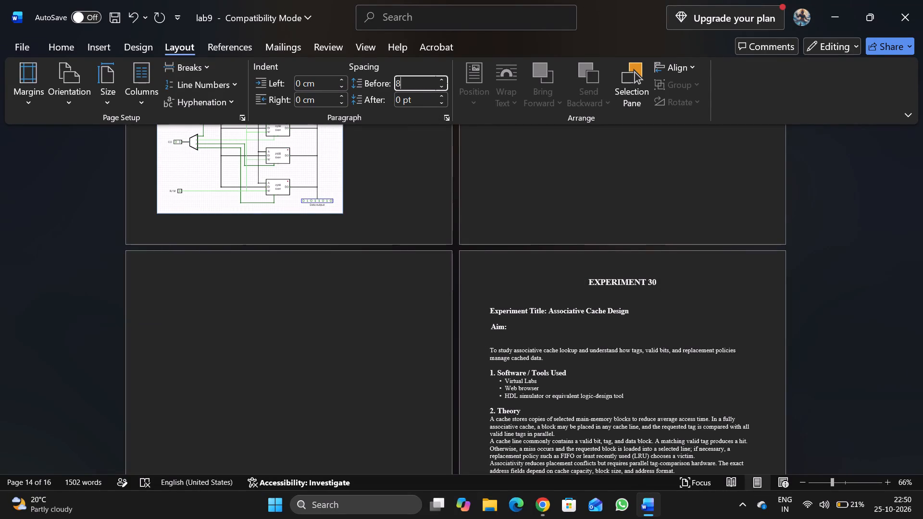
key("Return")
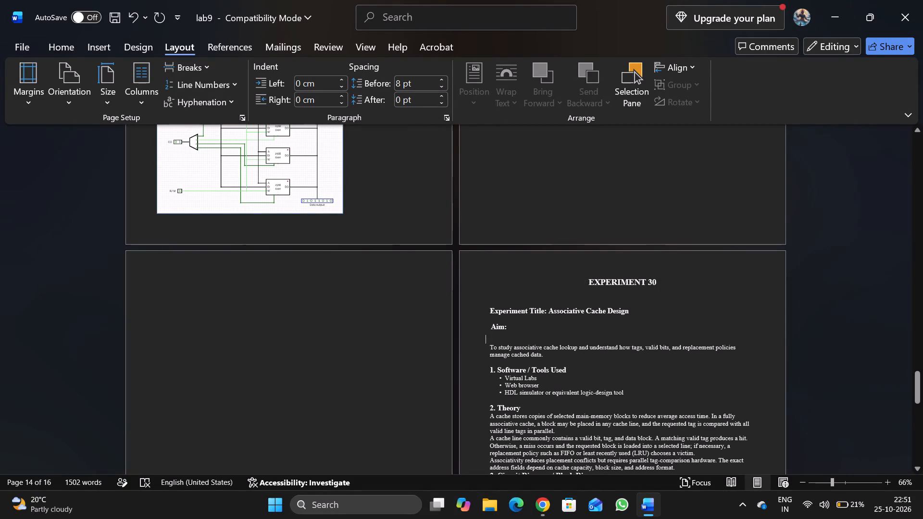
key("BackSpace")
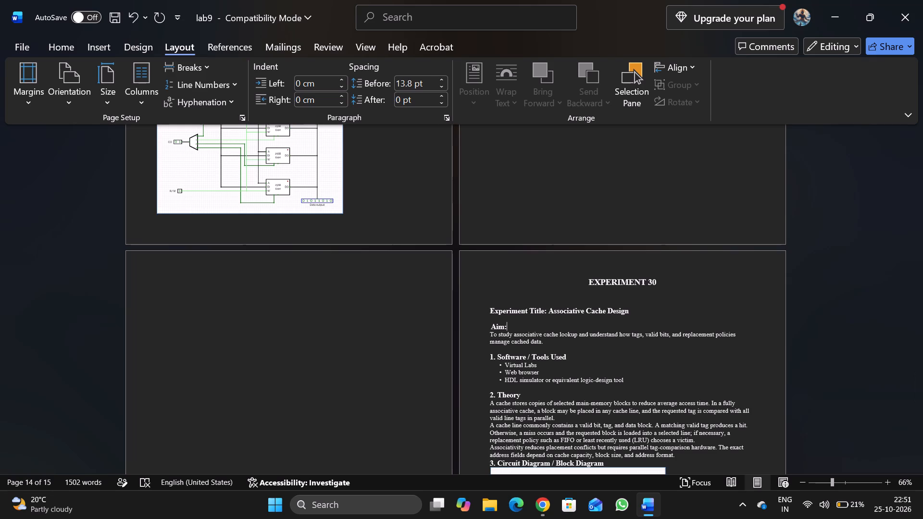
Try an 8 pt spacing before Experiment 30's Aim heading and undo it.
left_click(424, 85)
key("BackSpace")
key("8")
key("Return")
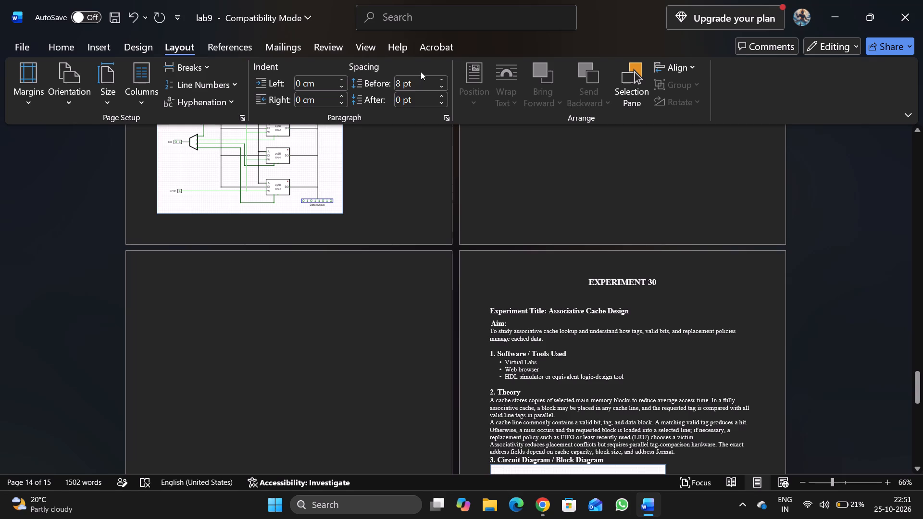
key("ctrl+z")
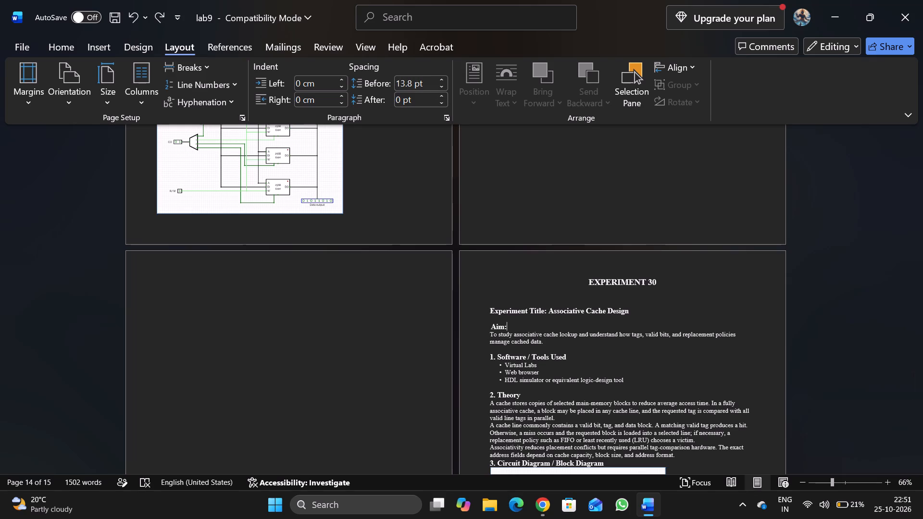
Copy the Aim heading's 13.8 pt spacing before and apply it to the paragraph below in Experiment 30.
triple_click(422, 83)
left_click(422, 83)
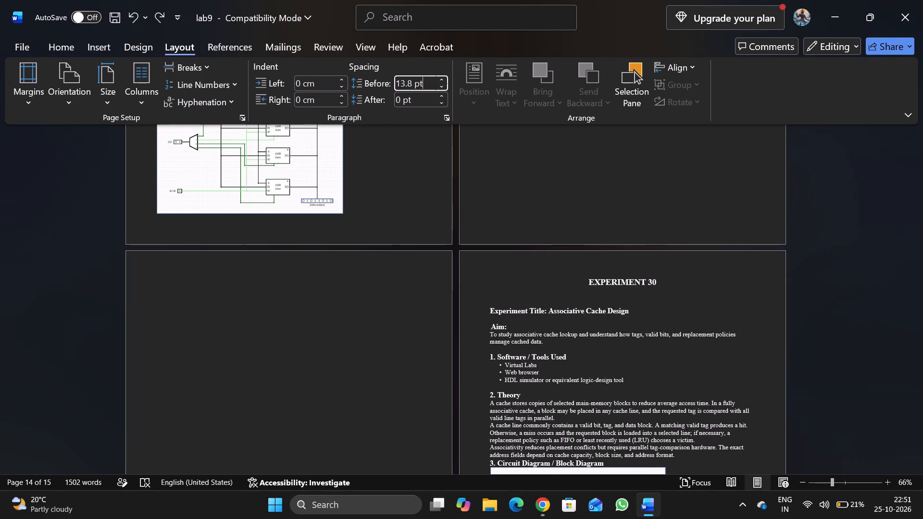
double_click(422, 83)
double_click(422, 83)
double_click(422, 83)
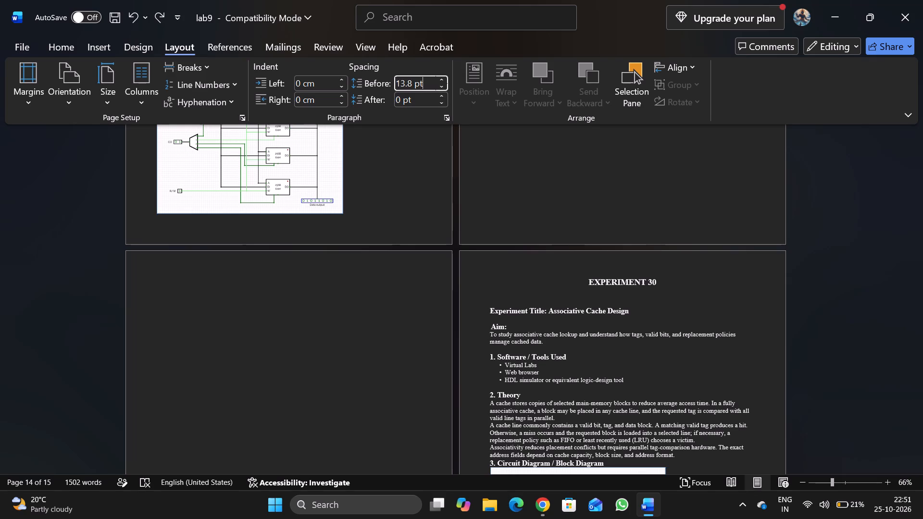
left_click(422, 83)
double_click(422, 83)
double_click(422, 83)
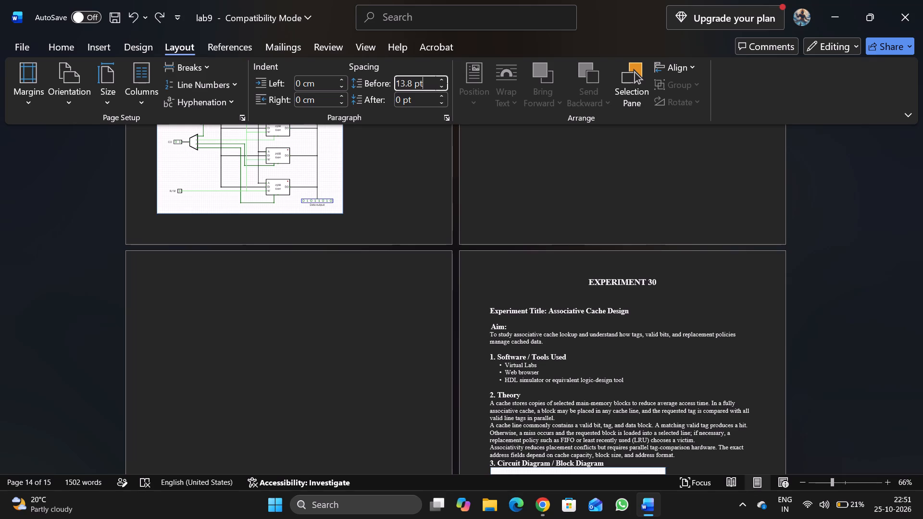
double_click(414, 83)
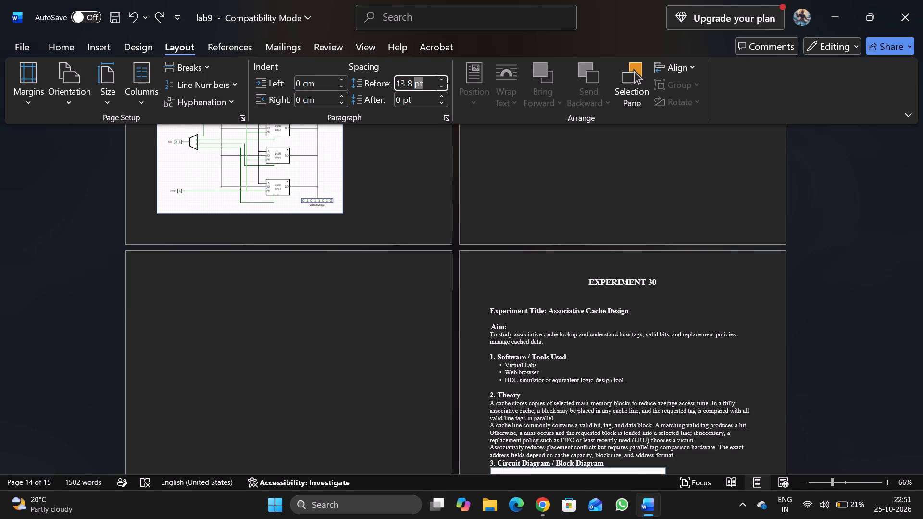
triple_click(398, 83)
key("ctrl+c")
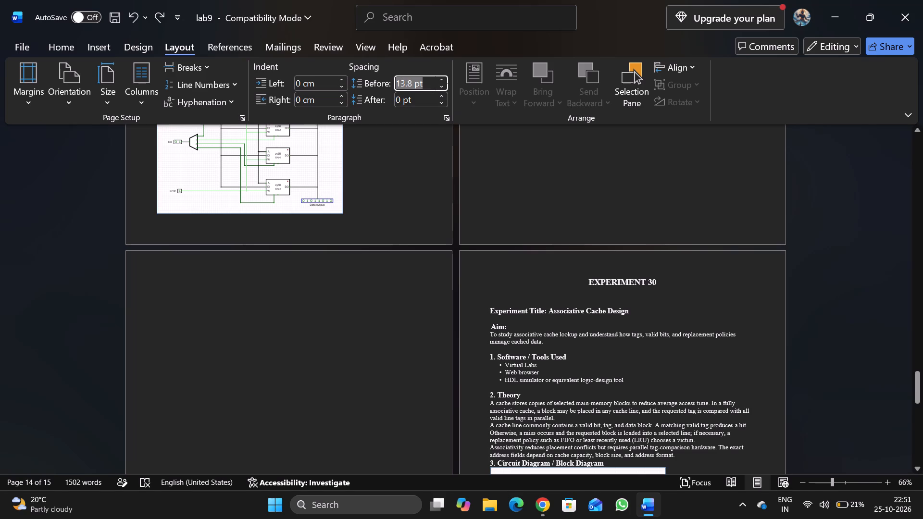
left_click(513, 329)
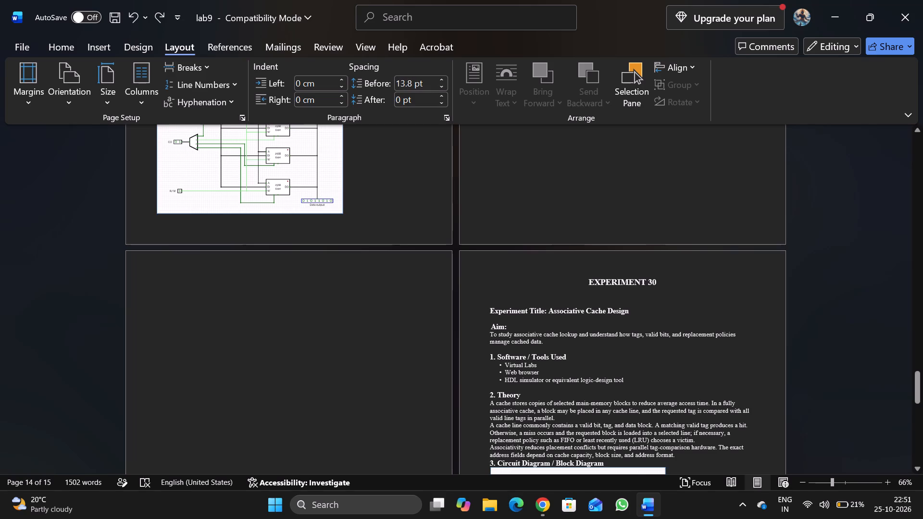
left_click(490, 331)
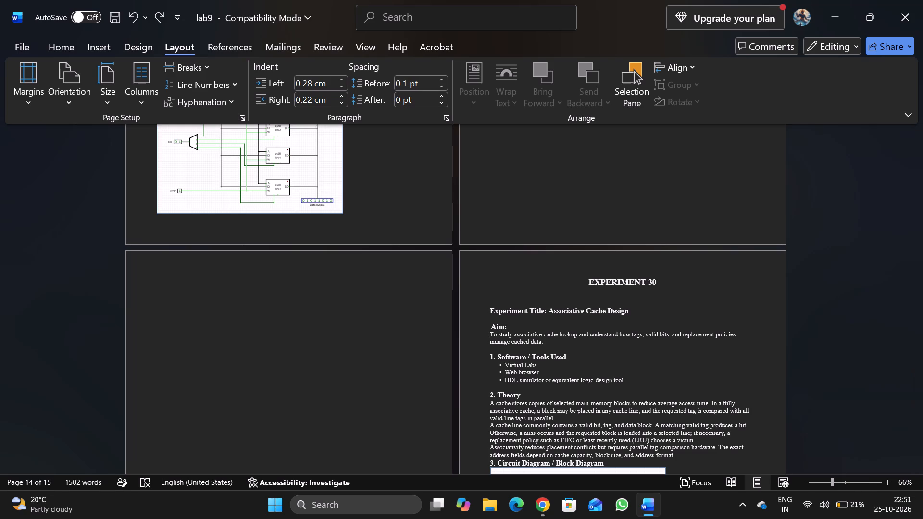
double_click(418, 84)
double_click(418, 84)
left_click(418, 84)
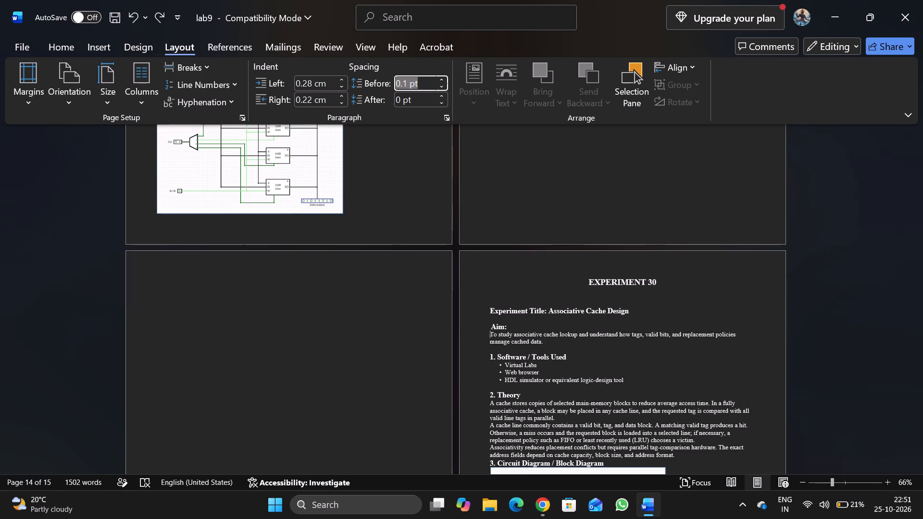
key("ctrl+v")
key("Return")
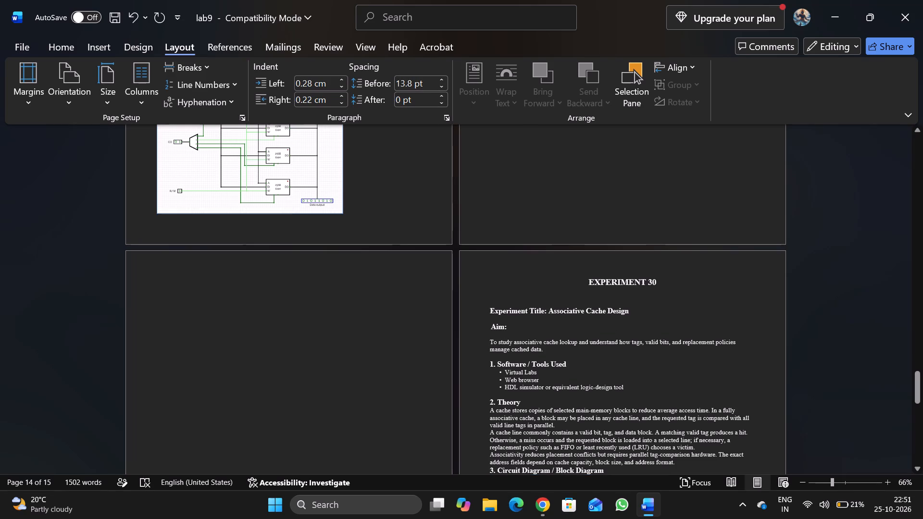
Remove the number and its hanging indent from Experiment 30's Software / Tools Used heading.
left_click(497, 364)
key("BackSpace")
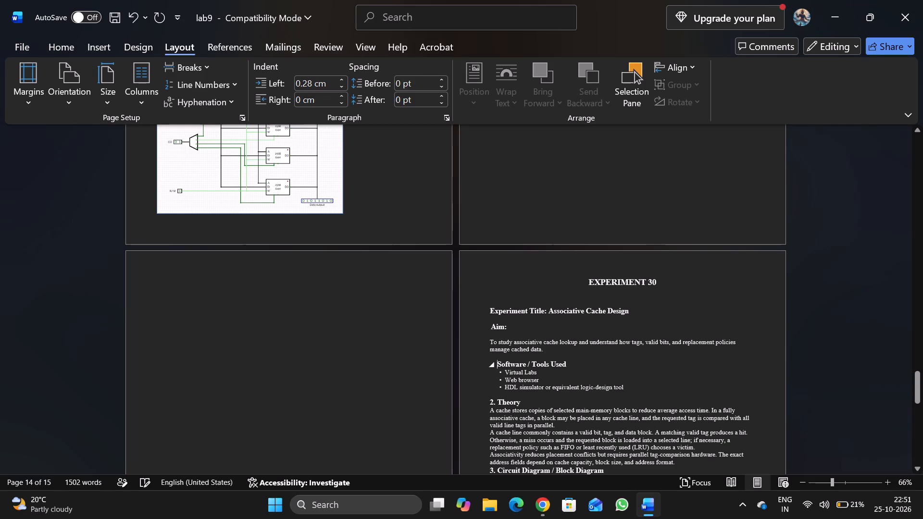
key("BackSpace")
left_click(560, 363)
Insert a blank line between Experiment 30's Software / Tools Used heading and its bullet list.
key("Return")
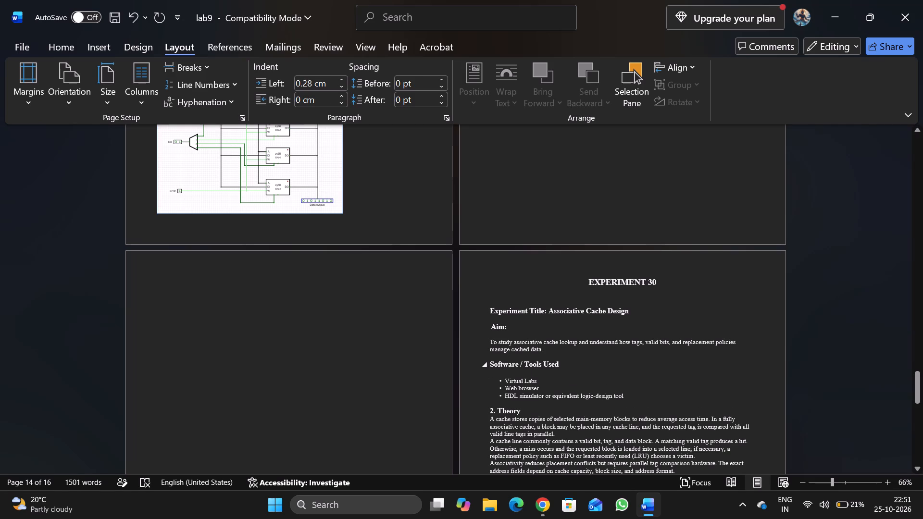
Remove the number from Experiment 30's Theory heading and insert a blank line below the heading.
left_click(495, 408)
key("BackSpace")
key("Down")
key("Left")
key("Return")
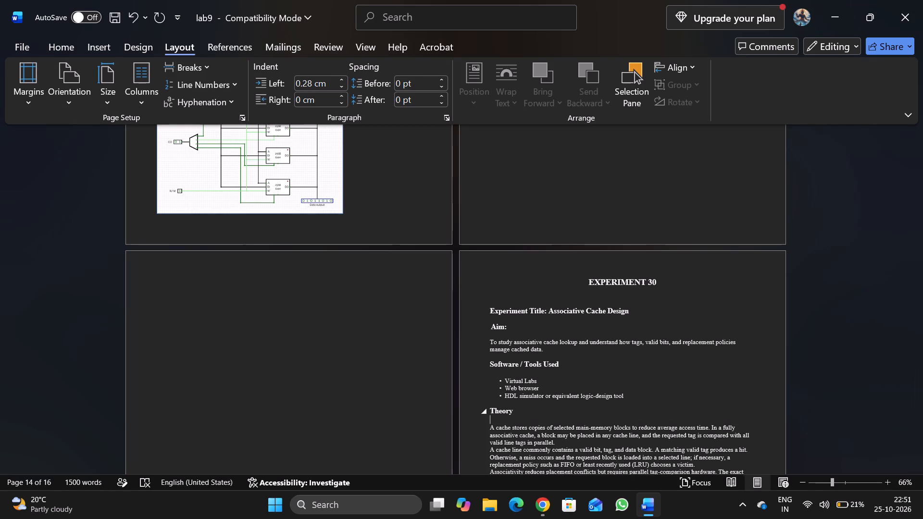
Insert a blank line above Experiment 30's Circuit Diagram / Block Diagram heading and remove the heading's number and extra indent.
scroll(495, 408, "down", 1)
scroll(495, 408, "up", 2)
scroll(495, 408, "down", 1)
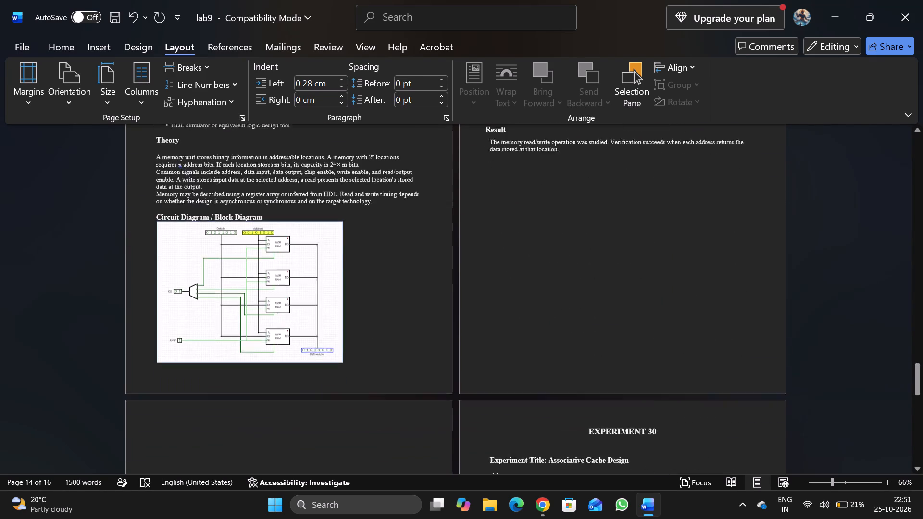
scroll(495, 408, "down", 1)
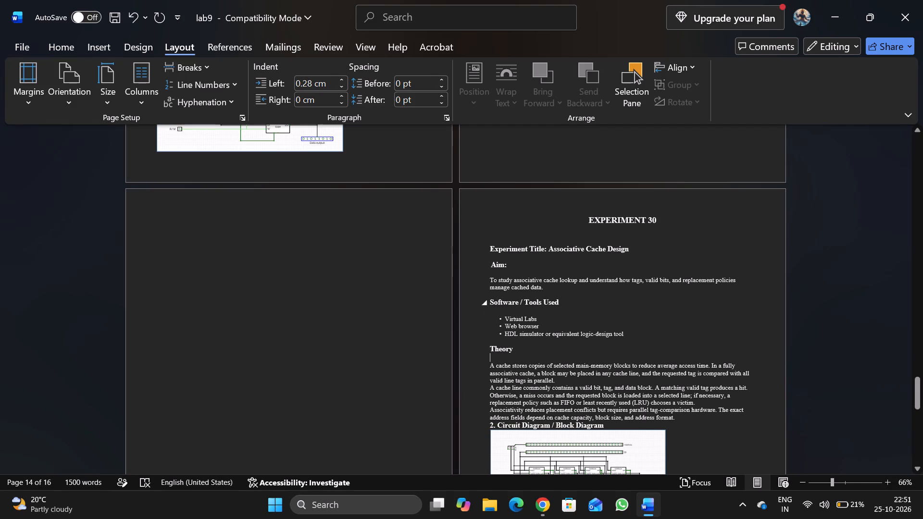
scroll(648, 279, "down", 1)
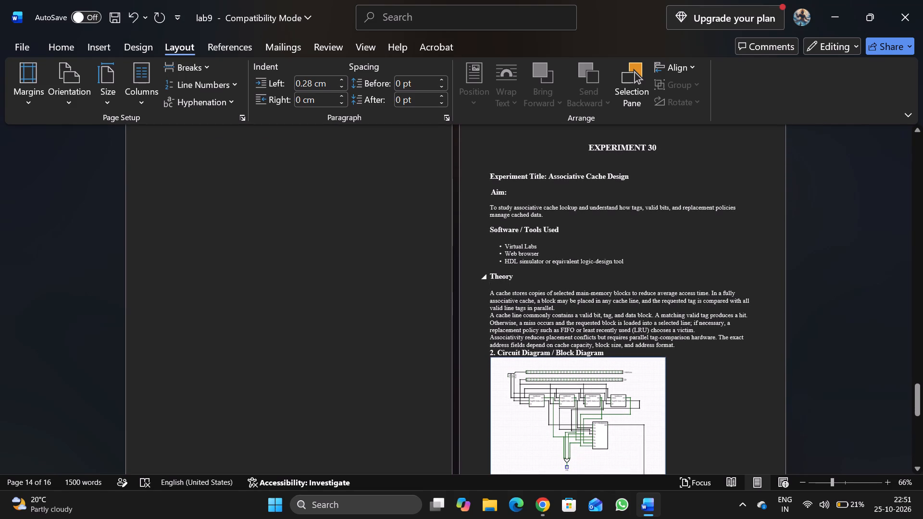
scroll(619, 265, "down", 1)
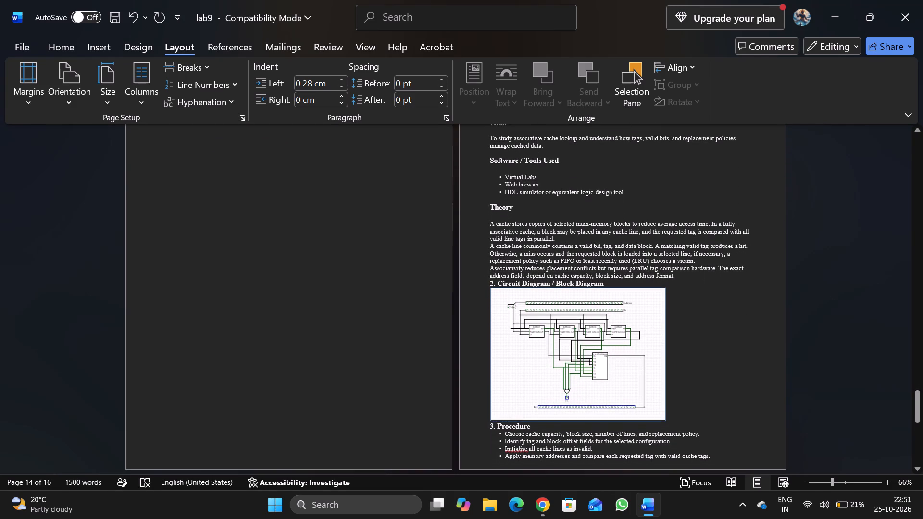
left_click(686, 278)
key("Return")
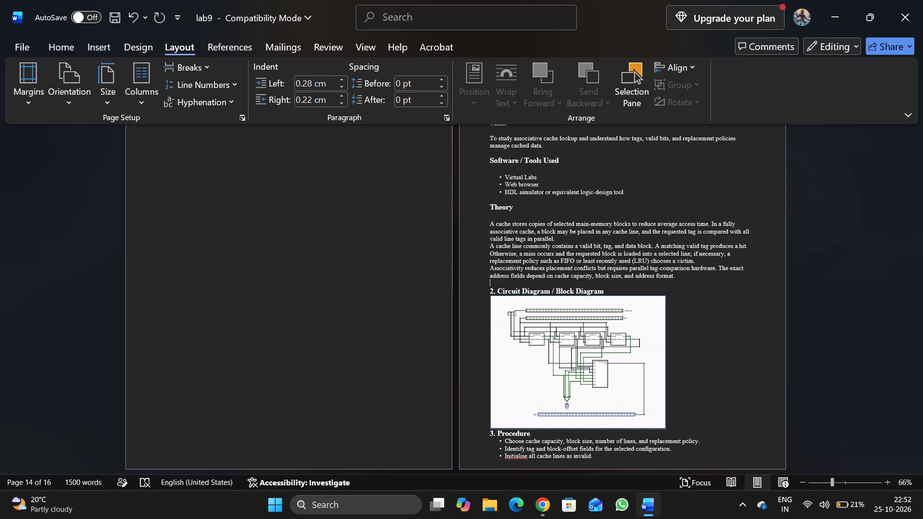
key("Down")
key("BackSpace")
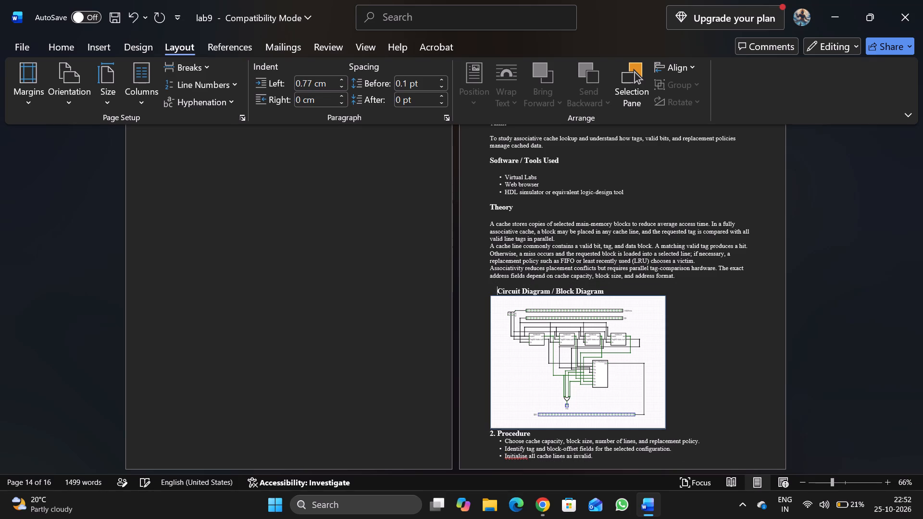
key("BackSpace")
Insert a blank line below Experiment 30's circuit diagram and remove the number and indent from the Procedure heading.
key("Down")
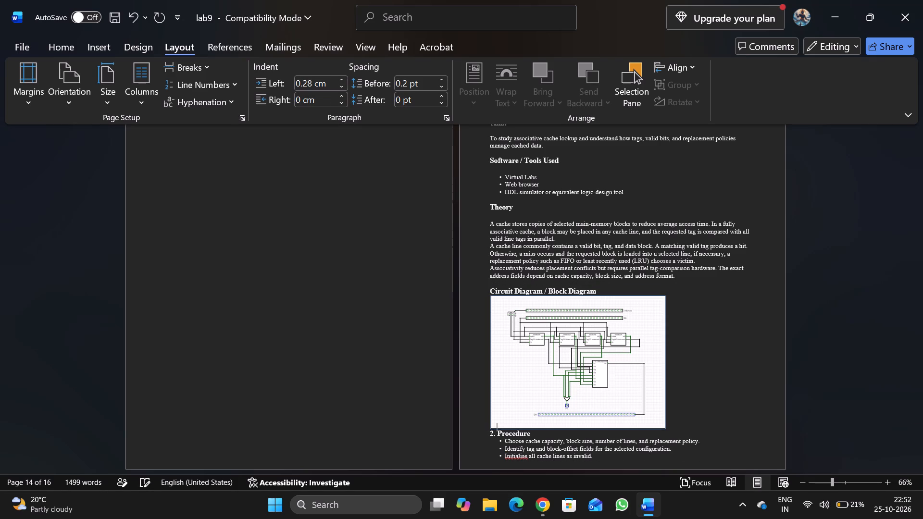
key("Left")
key("Left")
key("Return")
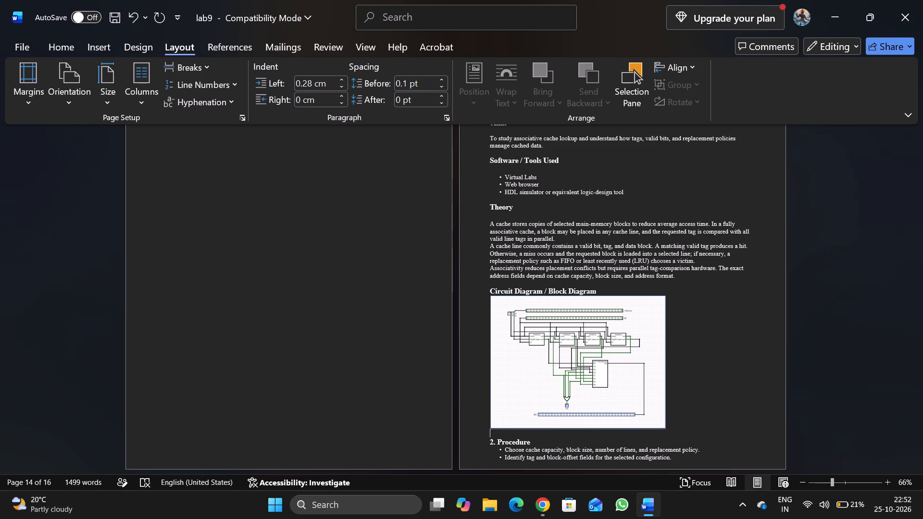
key("Down")
key("BackSpace")
key("BackSpace")
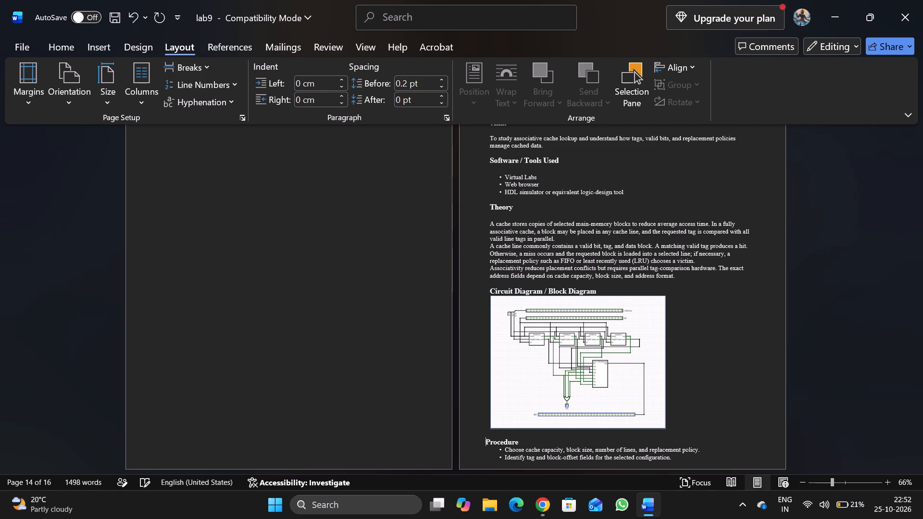
Insert a blank line between Experiment 30's Procedure heading and its bullet list.
key("Down")
key("Left")
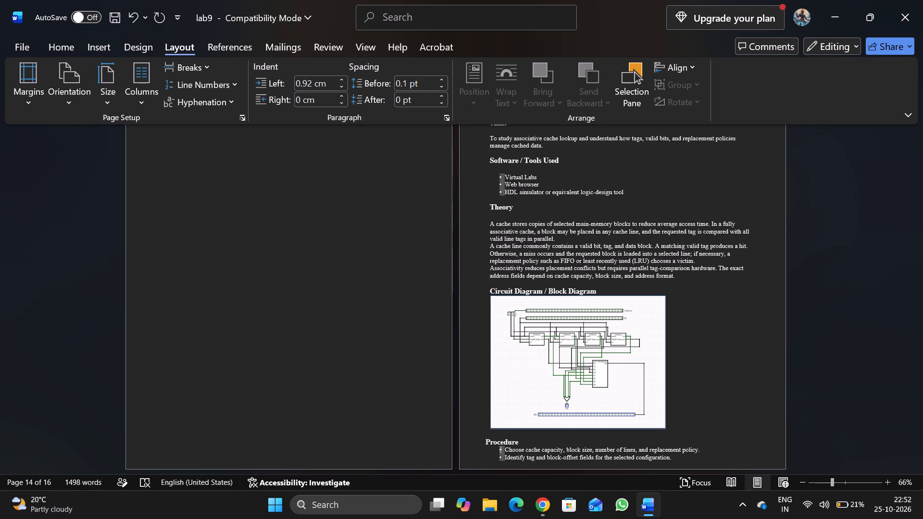
key("Left")
key("Return")
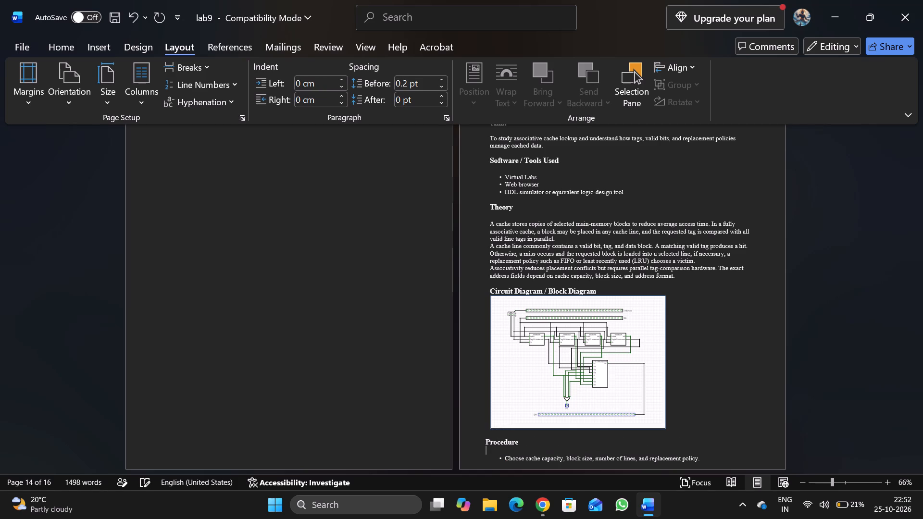
Add two more blank lines below Experiment 30's circuit diagram to move the Procedure heading onto the following page.
scroll(686, 278, "down", 1)
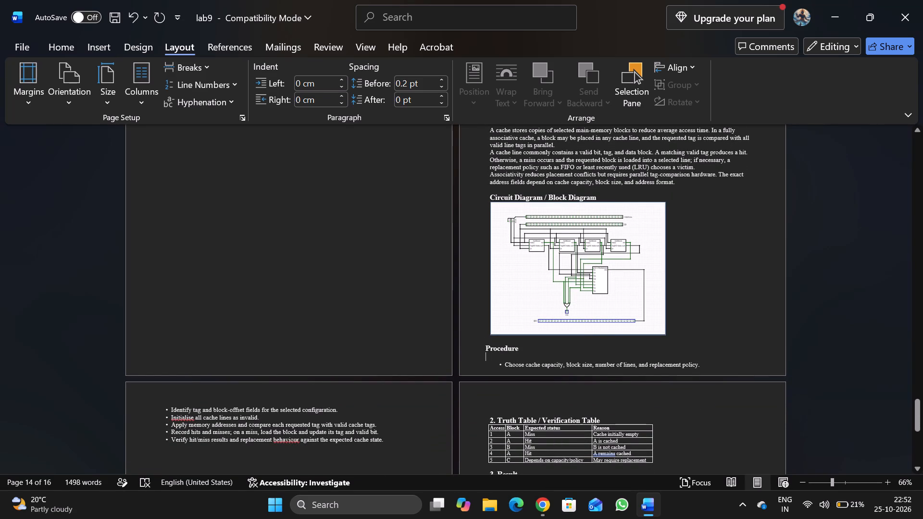
left_click(678, 336)
key("Return")
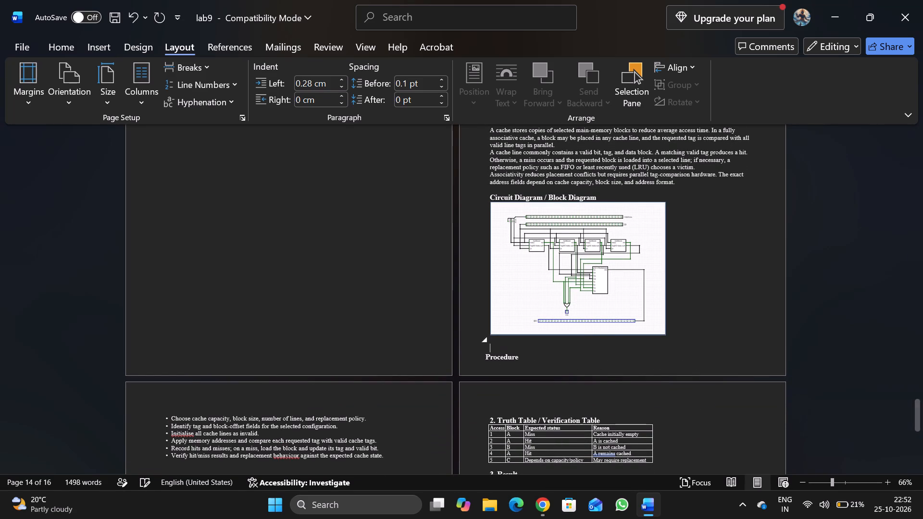
key("Return")
Remove the number and indent from Experiment 30's Truth Table / Verification Table heading and insert a blank line above the table.
scroll(678, 336, "down", 1)
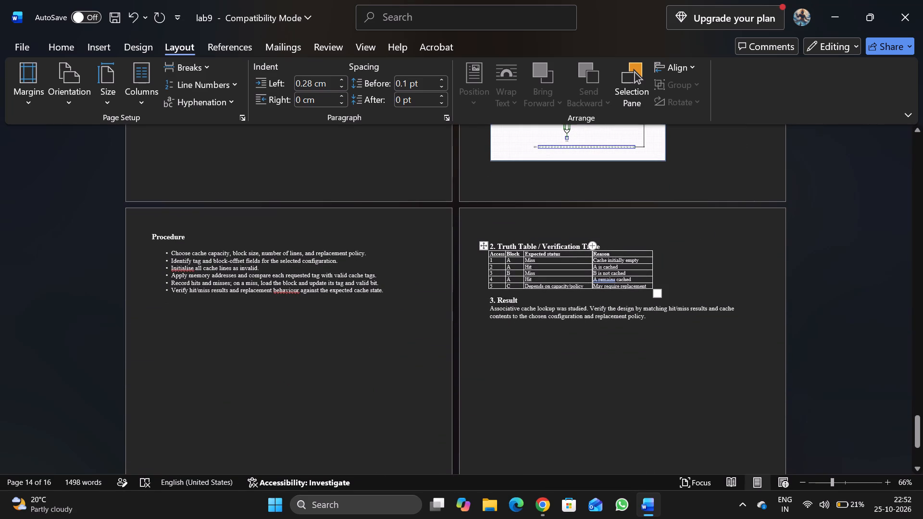
double_click(494, 245)
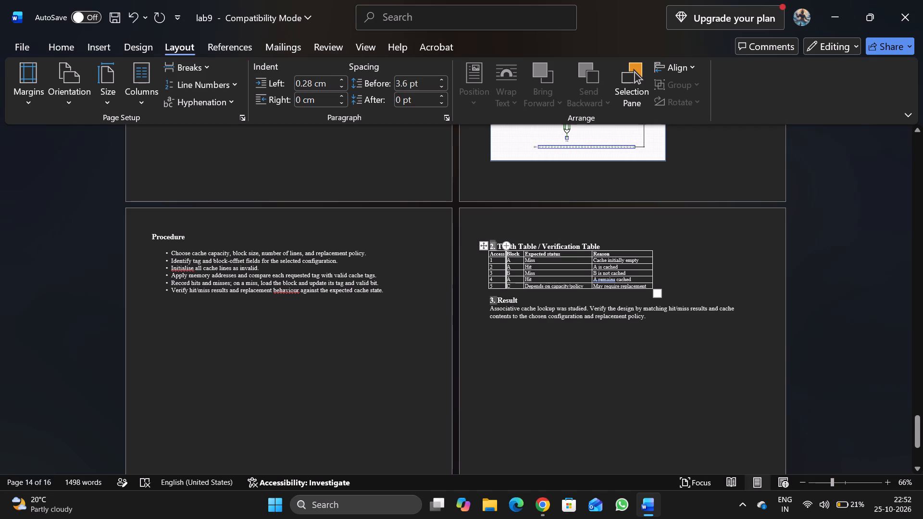
key("BackSpace")
key("BackSpace")
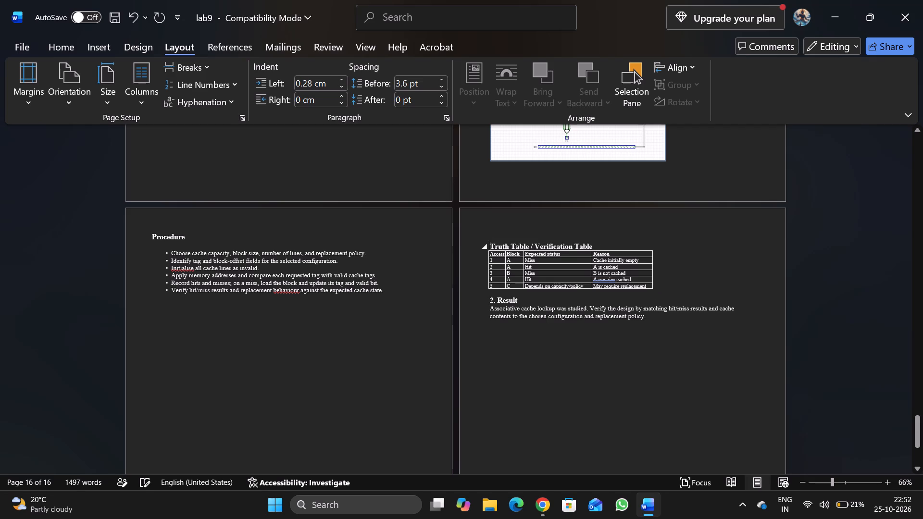
key("BackSpace")
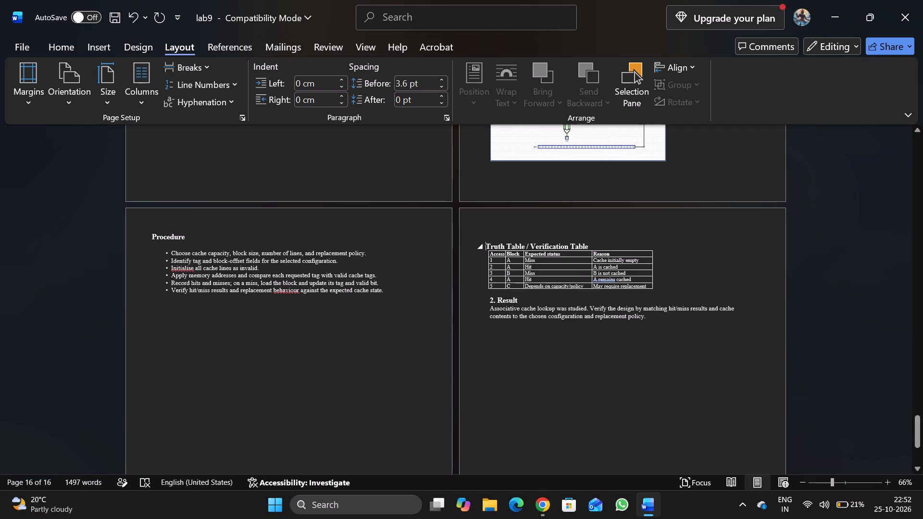
left_click(601, 244)
key("Return")
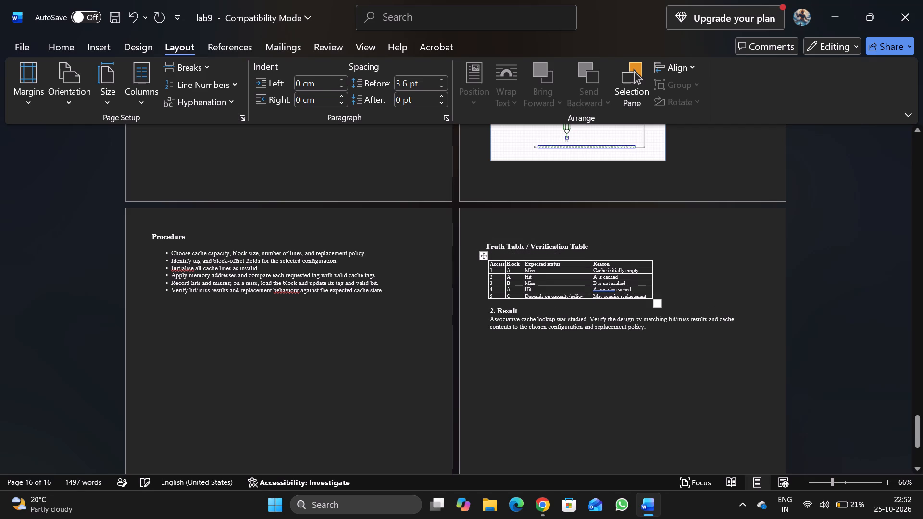
Remove the number and left indent from Experiment 30's Result heading.
double_click(496, 310)
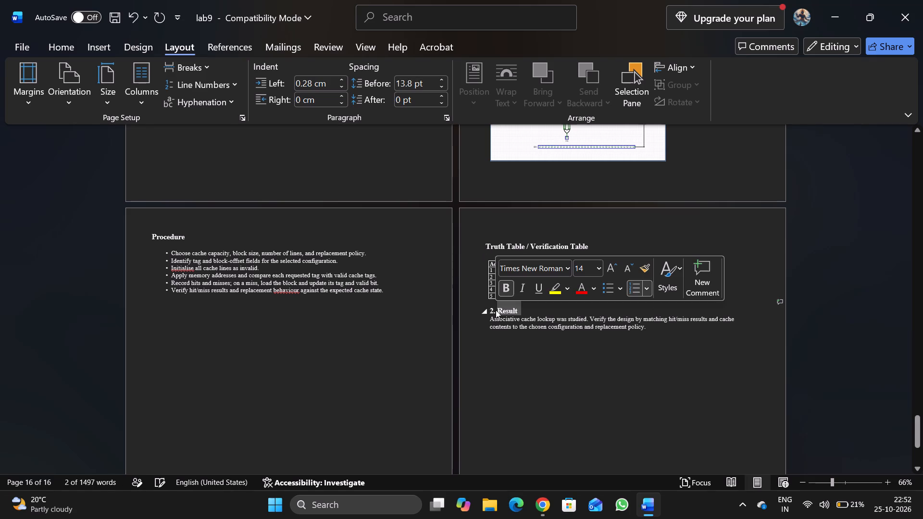
left_click(496, 310)
key("BackSpace")
key("BackSpace")
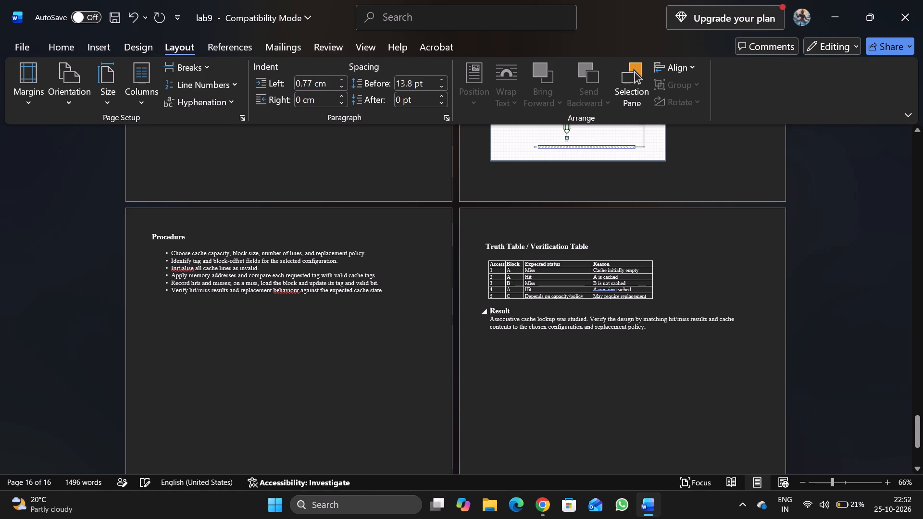
key("BackSpace")
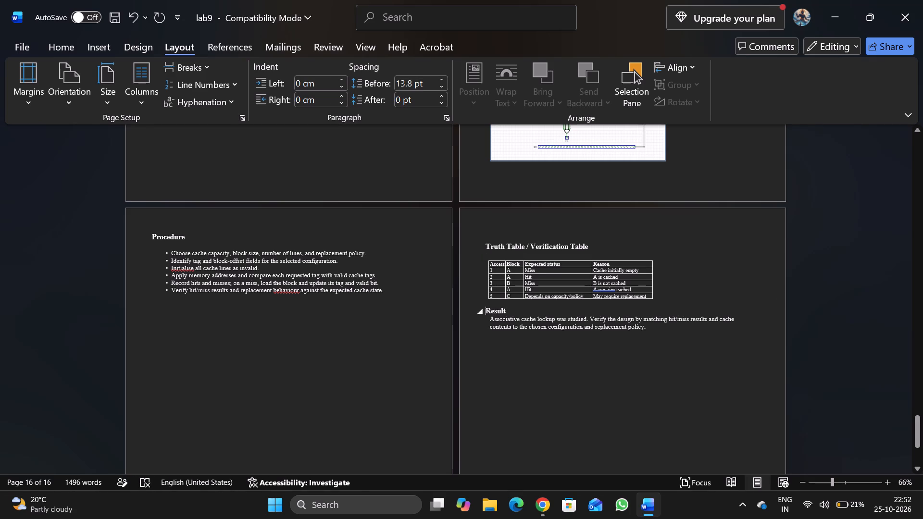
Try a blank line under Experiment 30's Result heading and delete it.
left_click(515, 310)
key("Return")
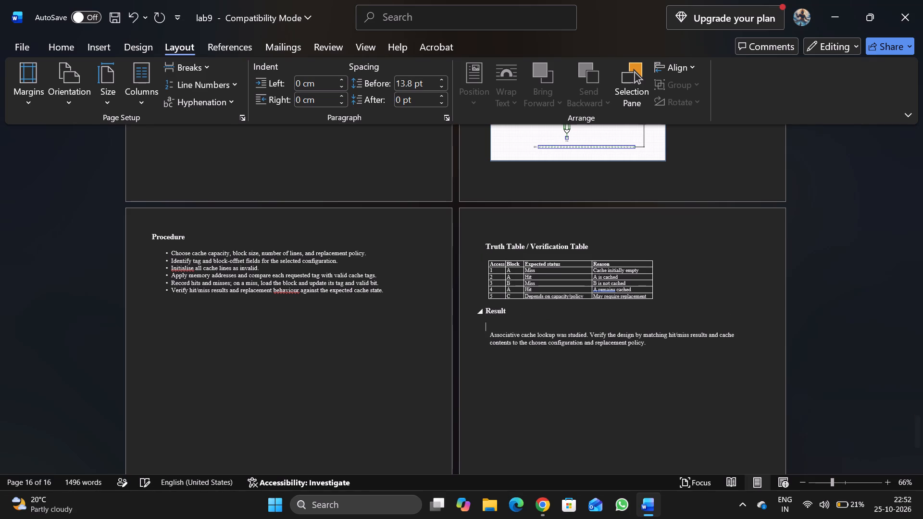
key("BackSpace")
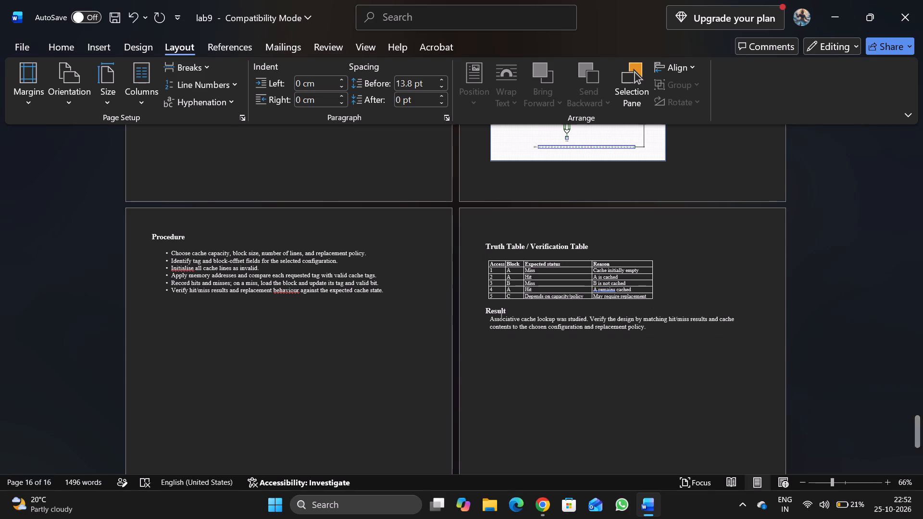
Apply the copied 13.8 pt spacing before to the paragraph under Experiment 30's Result heading.
key("Down")
key("Left")
key("Left")
key("Left")
key("Left")
key("Left")
key("Left")
key("Left")
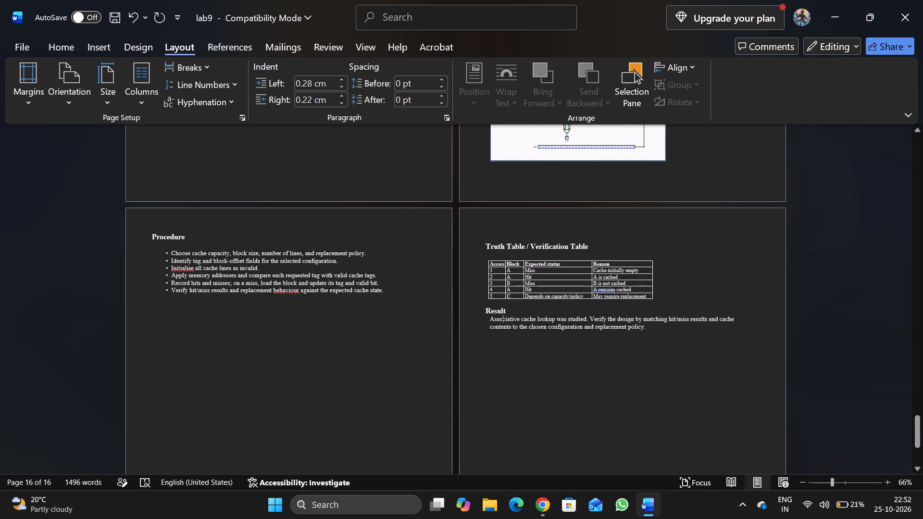
key("Down")
key("Left")
key("Left")
key("Left")
key("Left")
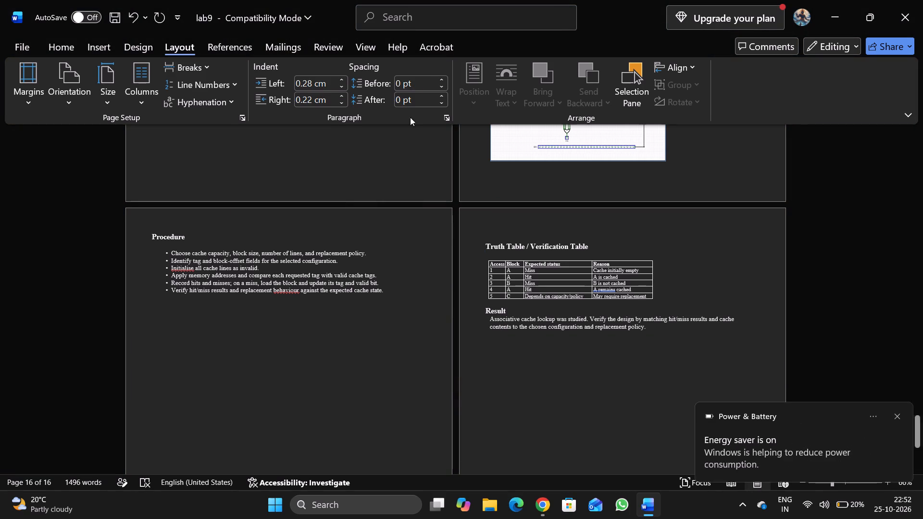
left_click(418, 83)
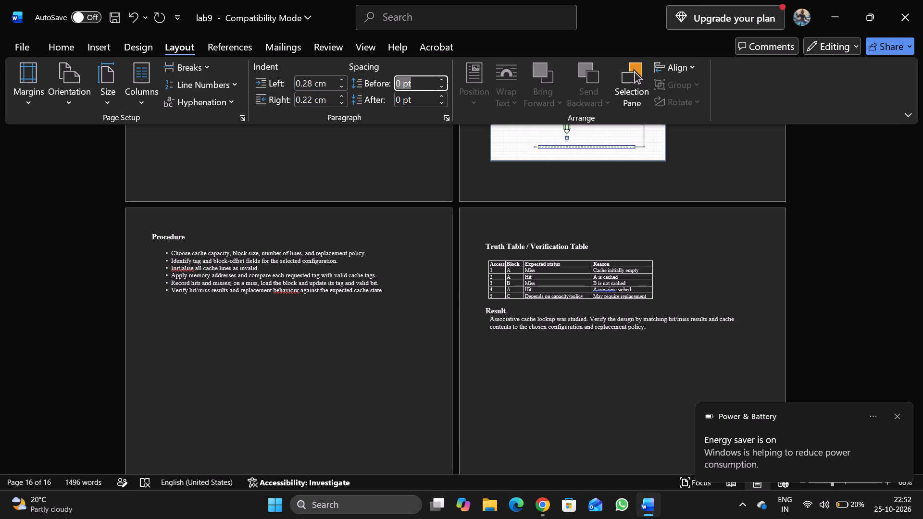
key("ctrl+v")
key("Return")
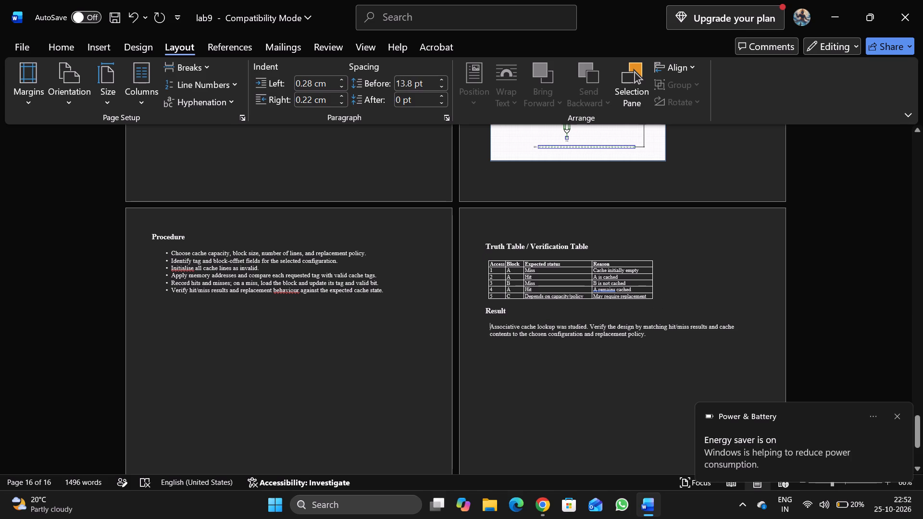
Move Experiment 30's Truth Table / Verification Table and Result sections from the last page to below the Procedure list.
left_click_drag(653, 336, 485, 249)
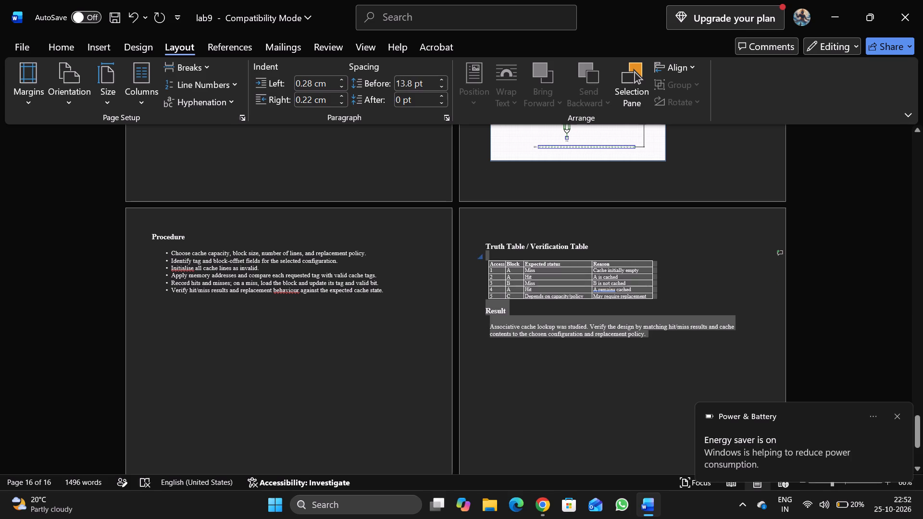
left_click_drag(485, 249, 486, 244)
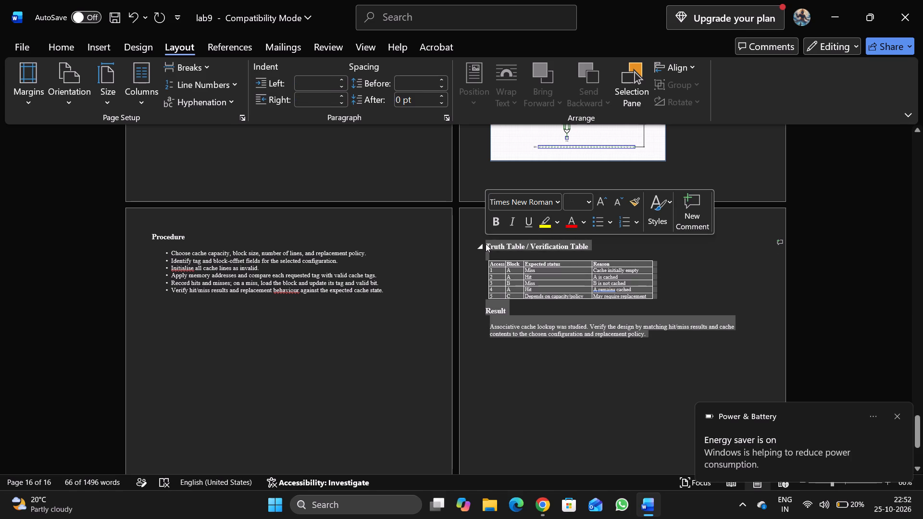
key("ctrl+c")
key("BackSpace")
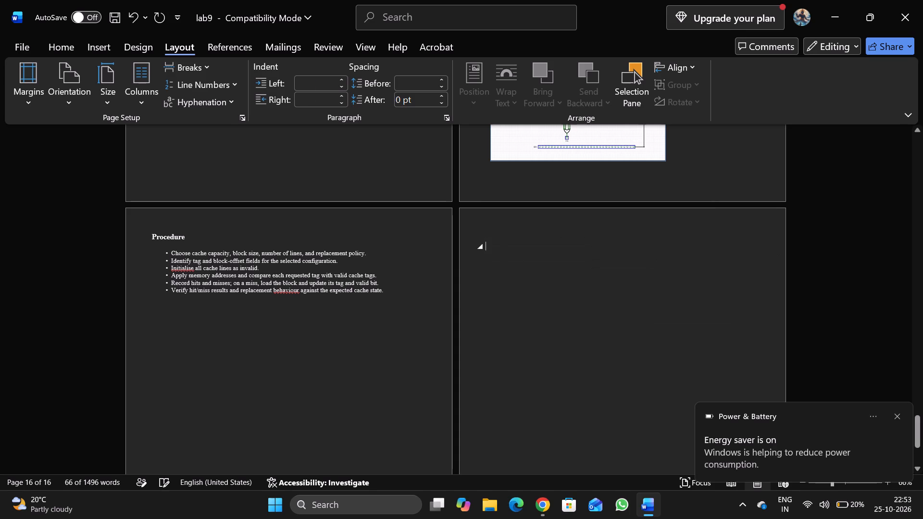
scroll(486, 244, "down", 1)
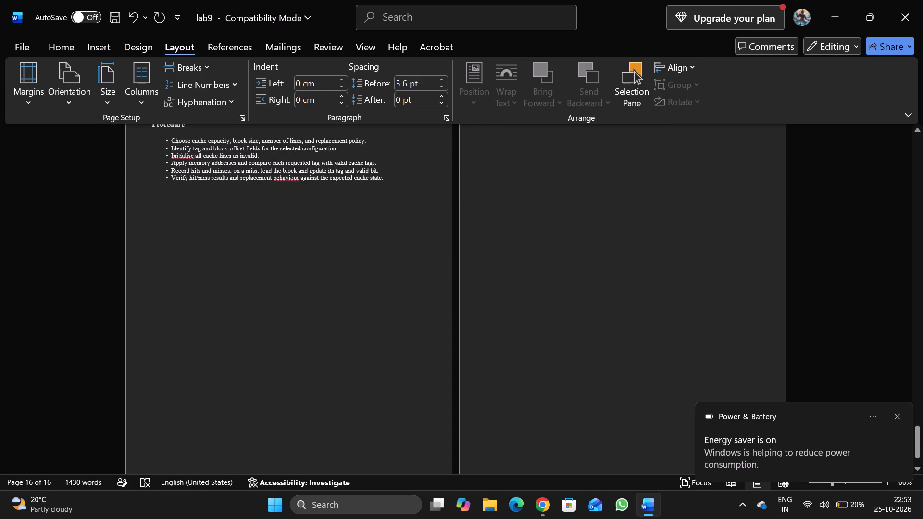
left_click(194, 226)
key("Left")
key("Down")
scroll(194, 226, "down", 1)
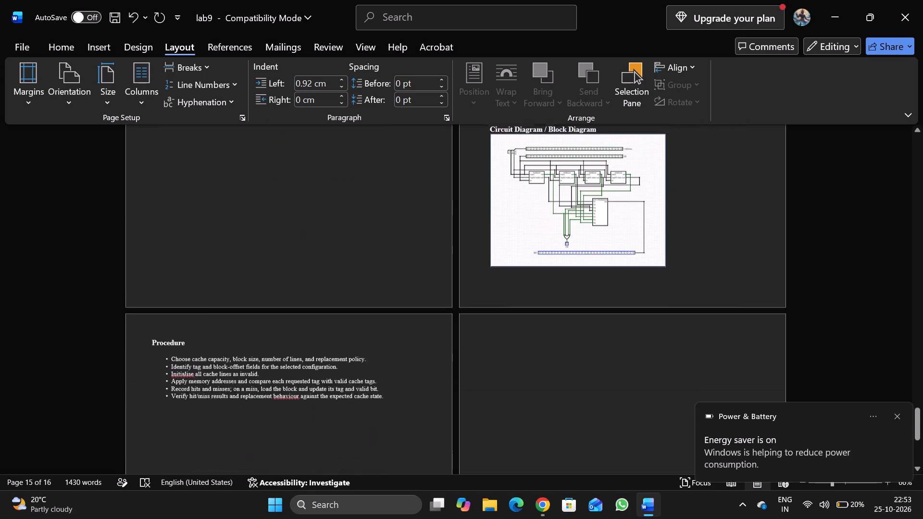
scroll(194, 226, "down", 1)
left_click(383, 368)
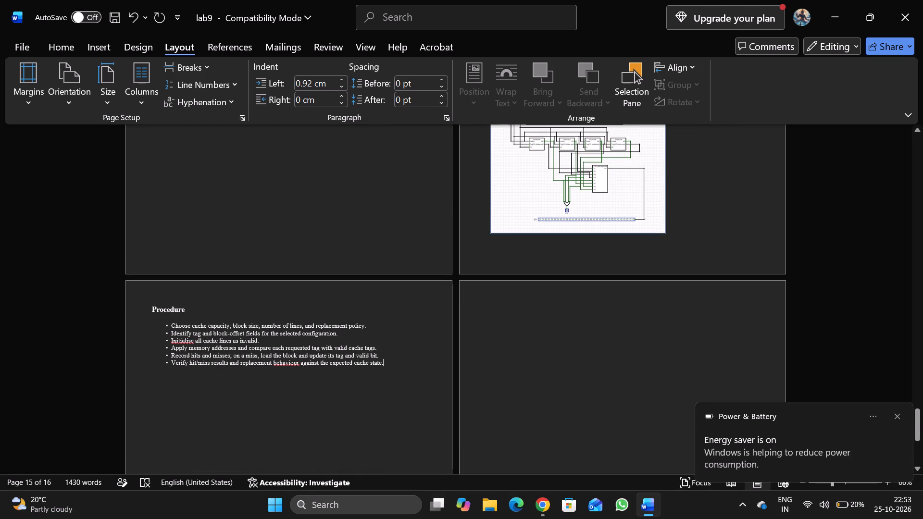
key("Return")
key("BackSpace")
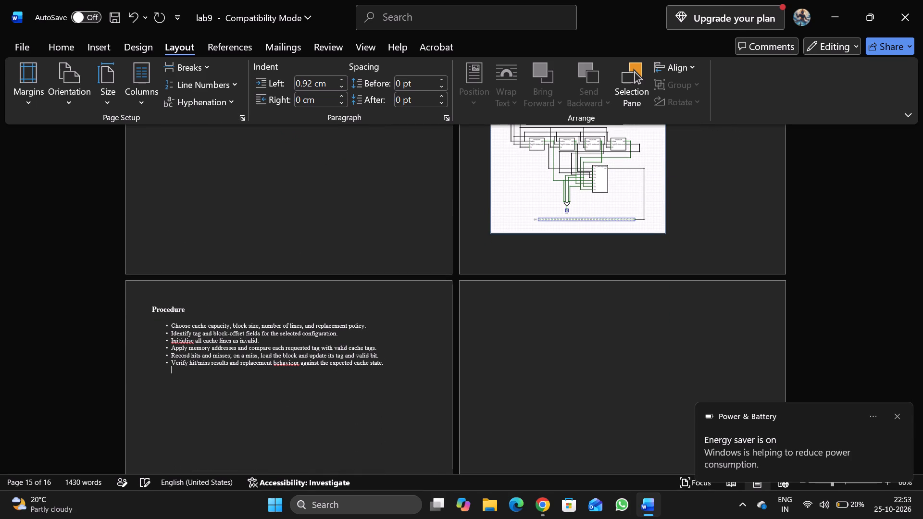
key("Return")
key("Return")
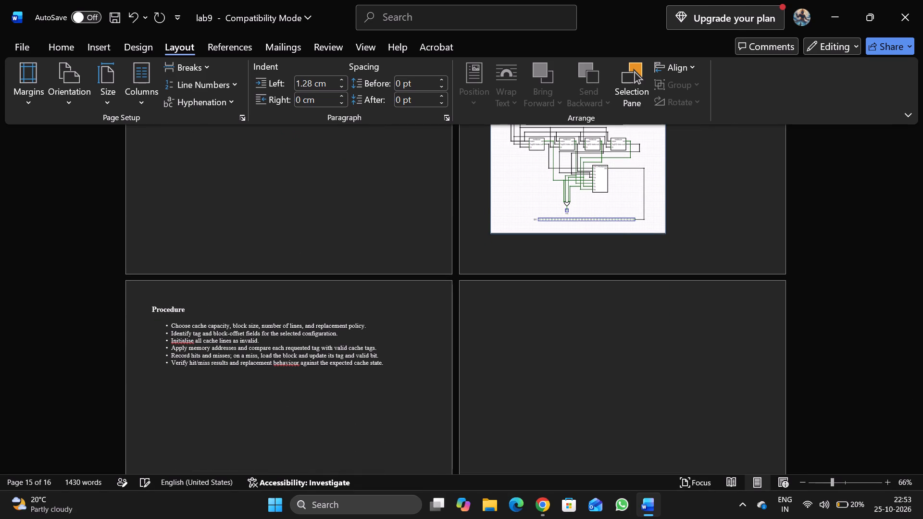
key("BackSpace")
key("ctrl+v")
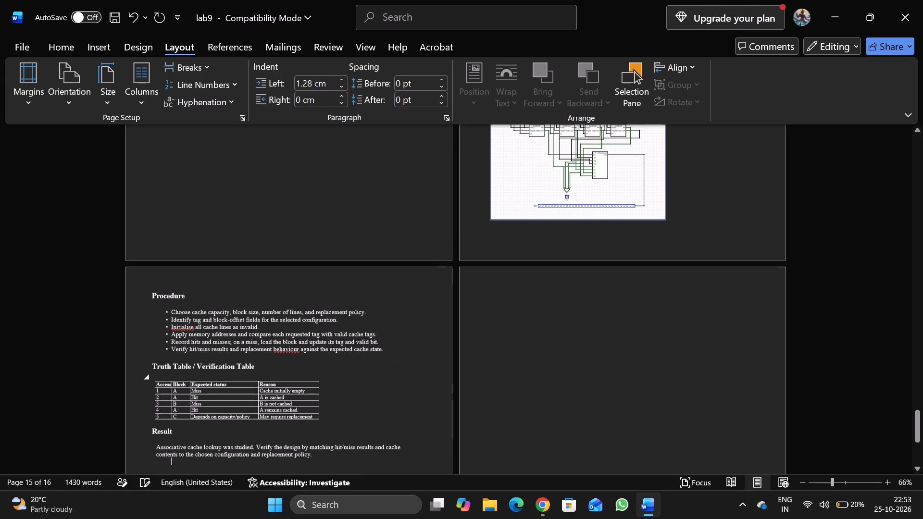
left_click(202, 356)
Review the report's layout from Experiment 30 back to the cover page and index.
scroll(202, 356, "down", 1)
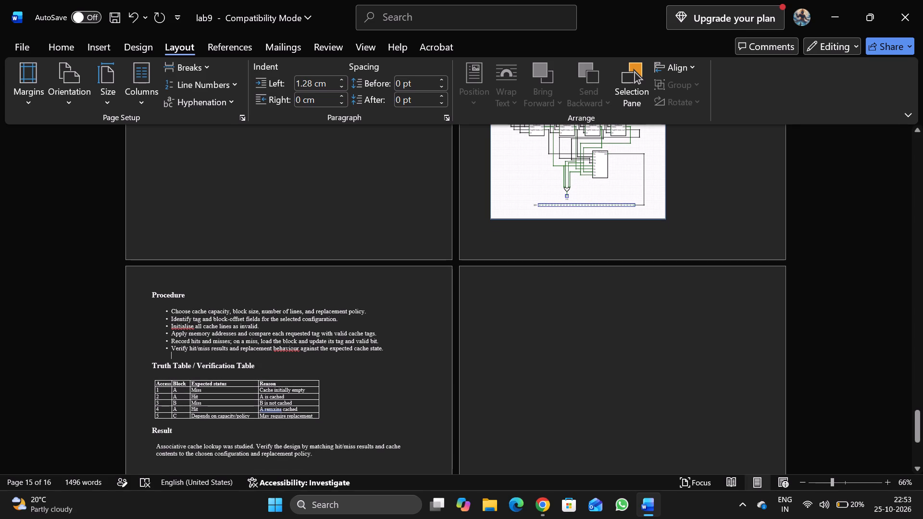
scroll(202, 356, "down", 3)
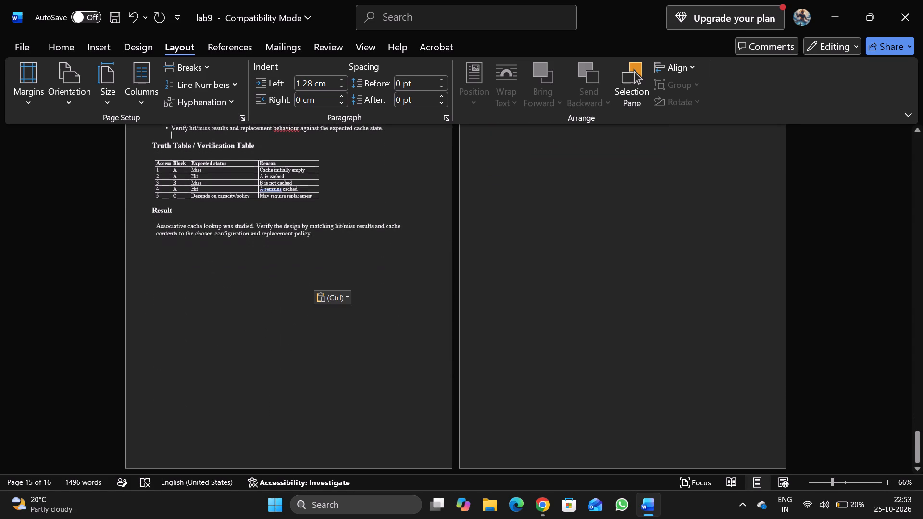
scroll(884, 336, "up", 1)
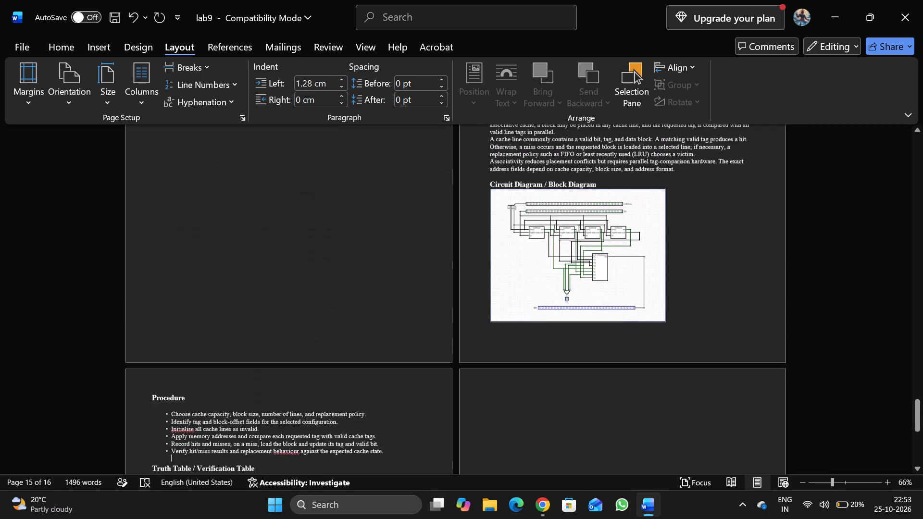
scroll(884, 336, "up", 4)
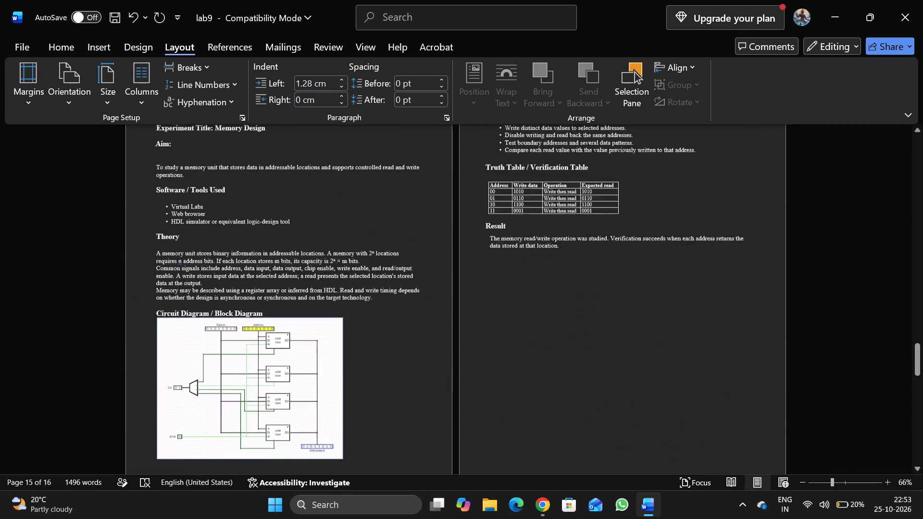
scroll(884, 336, "up", 4)
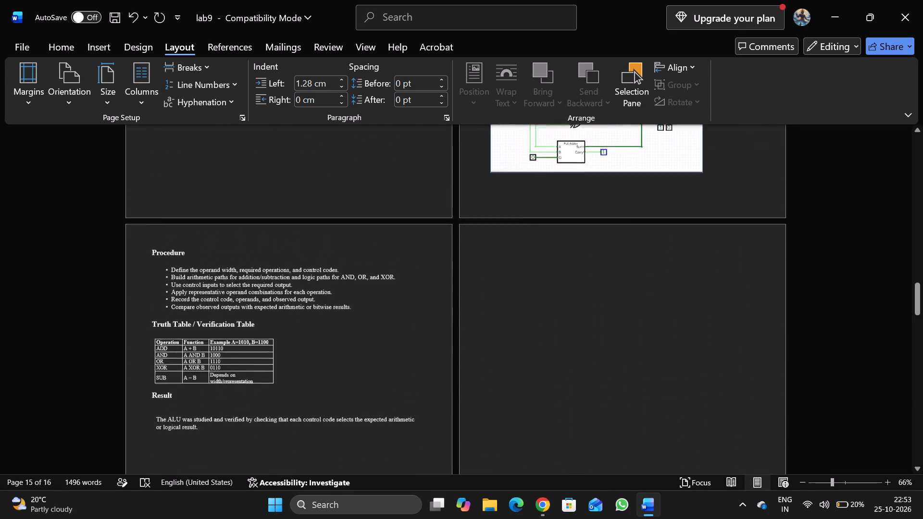
scroll(884, 336, "up", 3)
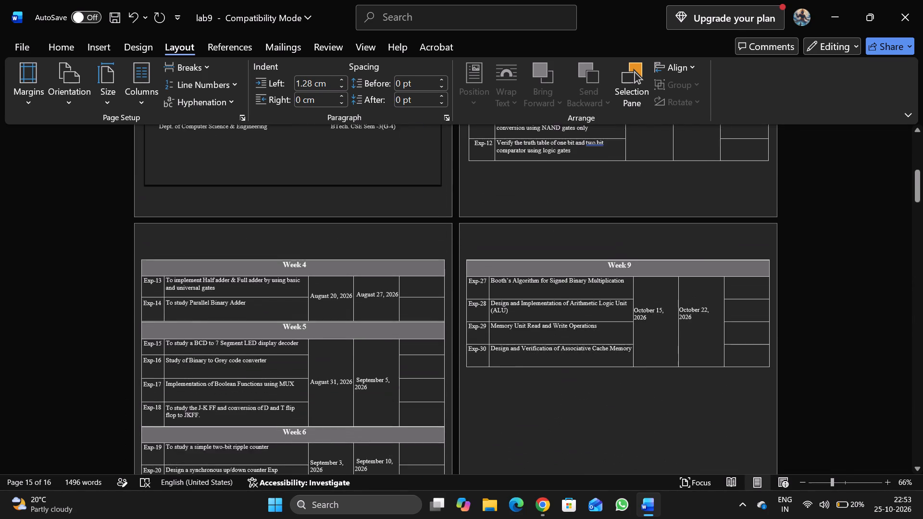
scroll(884, 336, "up", 4)
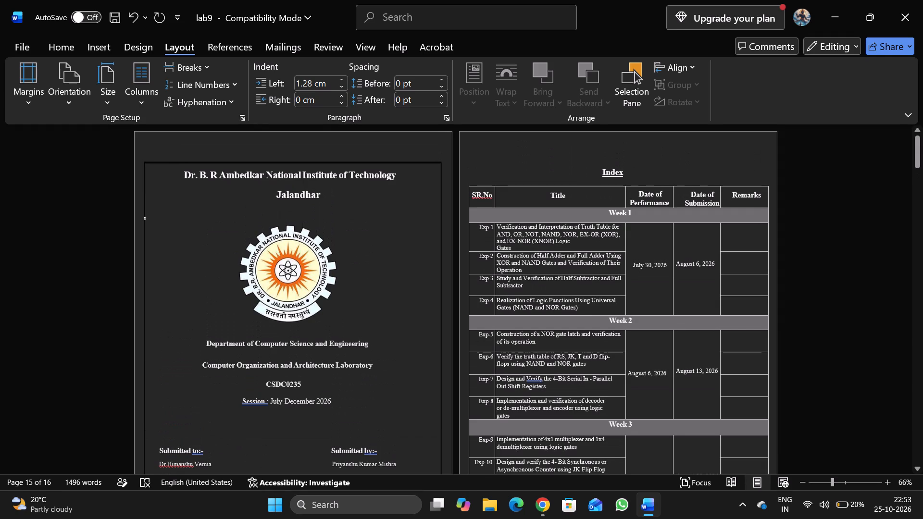
Start exporting the report as a PDF/XPS document.
left_click(26, 48)
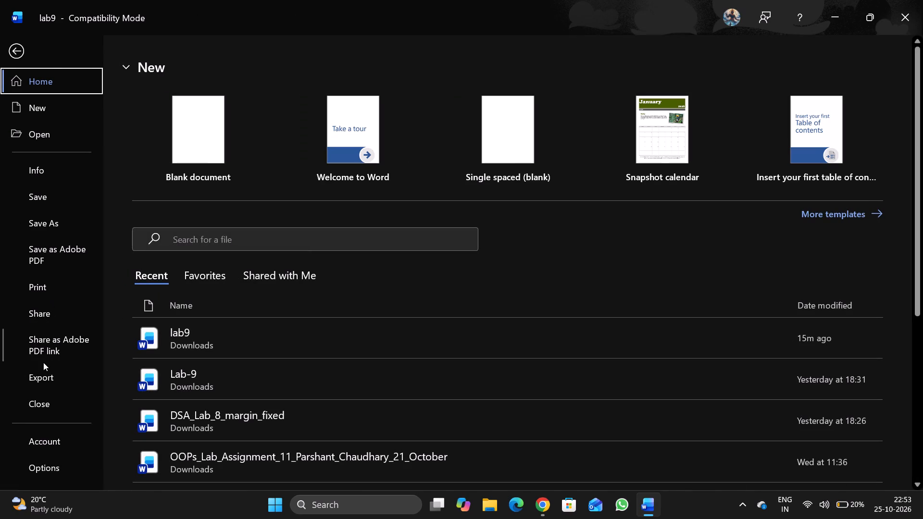
left_click(46, 380)
left_click(287, 125)
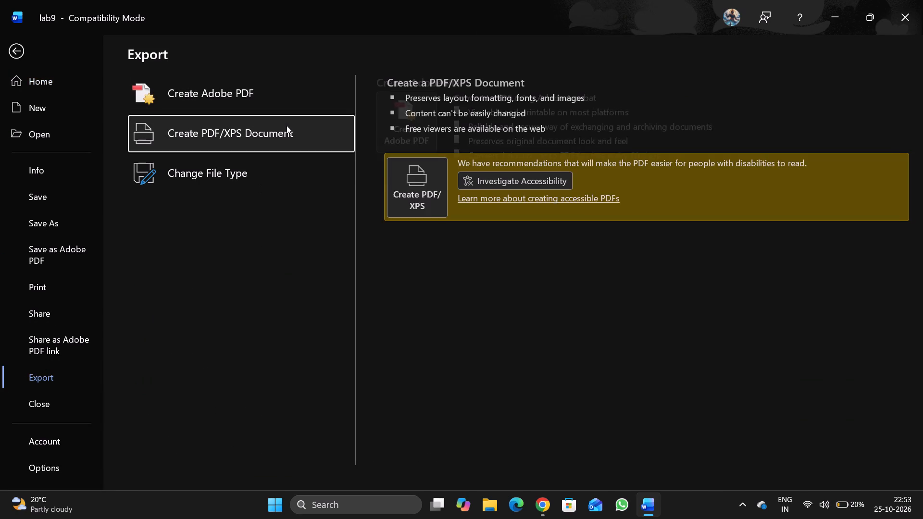
left_click(387, 196)
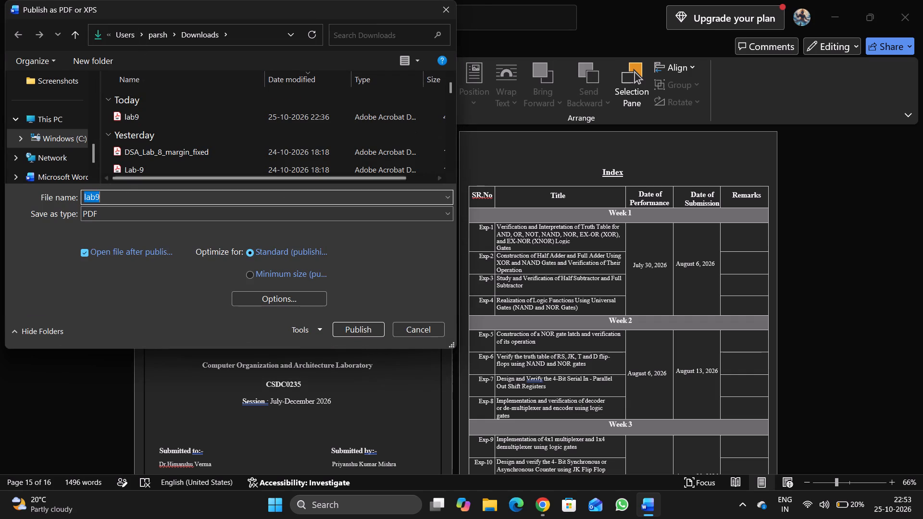
Name the PDF Lab-09_COA_ followed by the student's first and last name joined by an underscore, and publish it to Downloads.
left_click(162, 195)
left_click(162, 195)
key("BackSpace")
key("BackSpace")
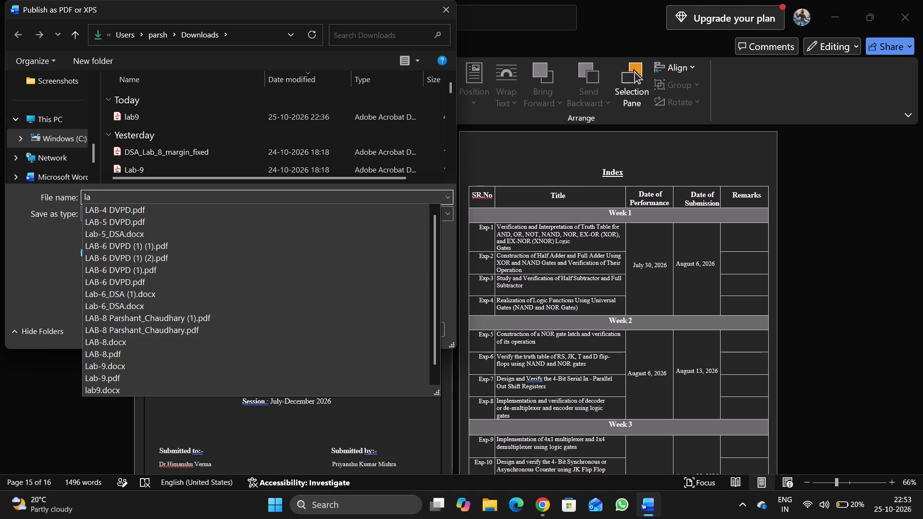
key("BackSpace")
key("BackSpace")
key("l")
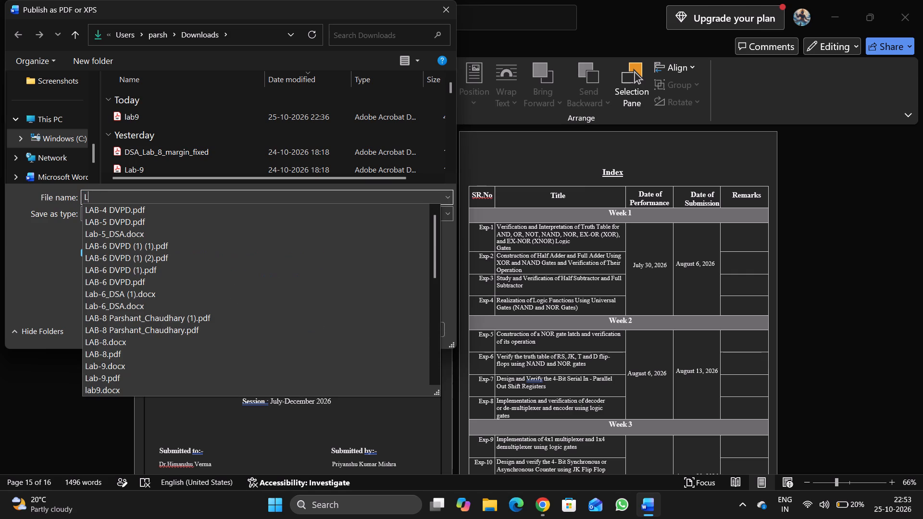
key("a")
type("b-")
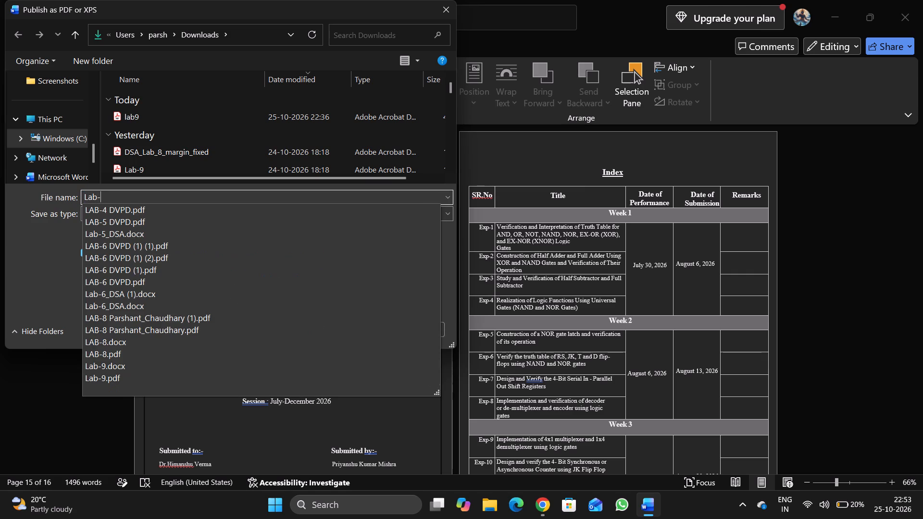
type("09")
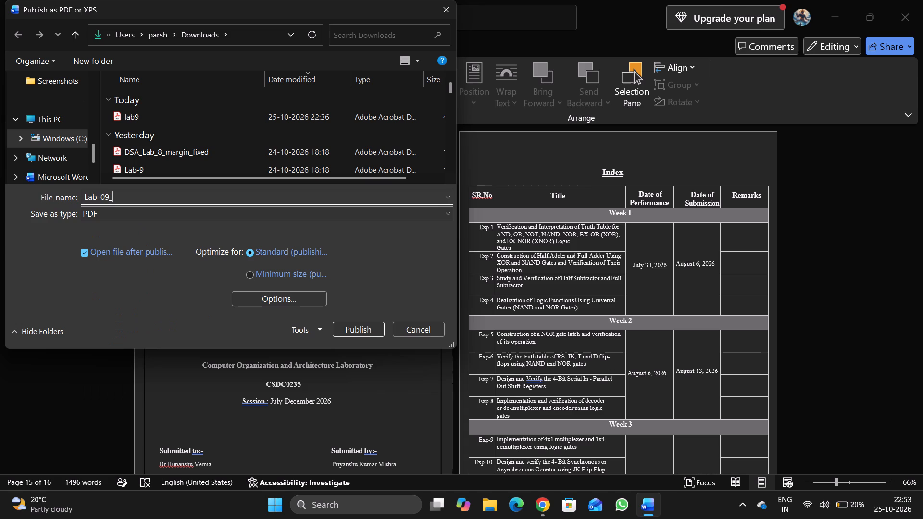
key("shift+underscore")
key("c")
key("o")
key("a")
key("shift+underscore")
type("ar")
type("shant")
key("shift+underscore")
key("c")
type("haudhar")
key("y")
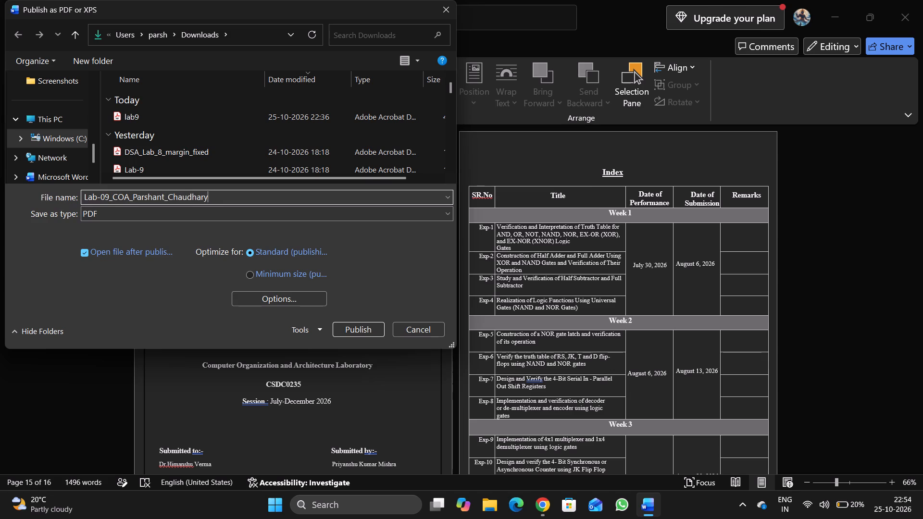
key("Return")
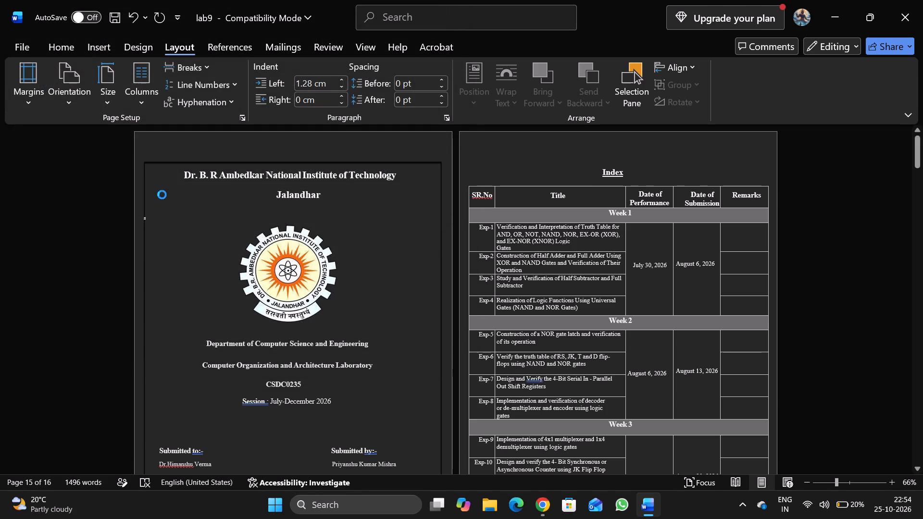